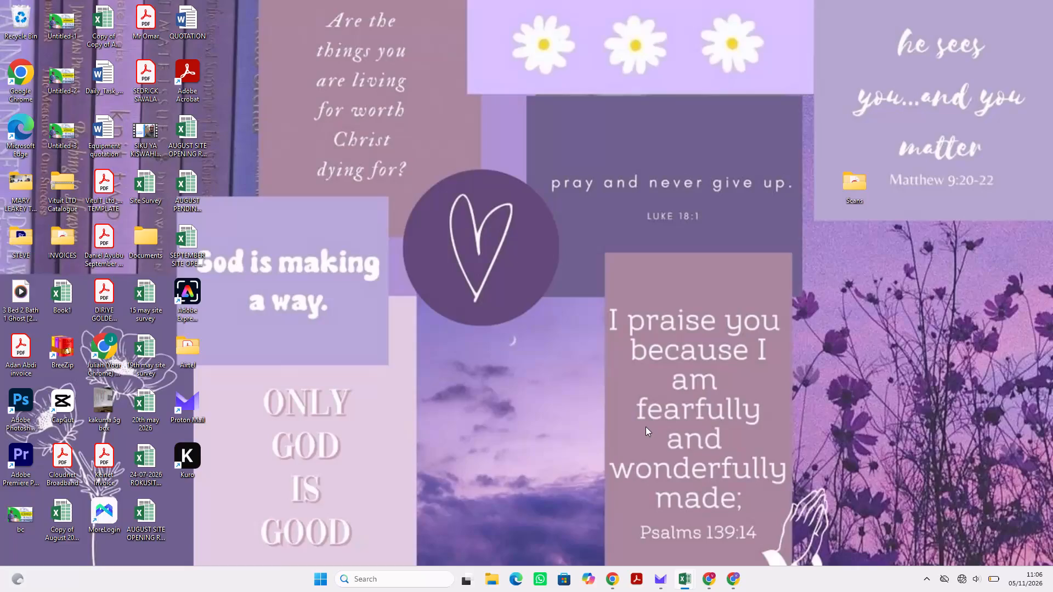
Switch to Excel and bring up the Book2 workbook to view its site list.
double_click(683, 585)
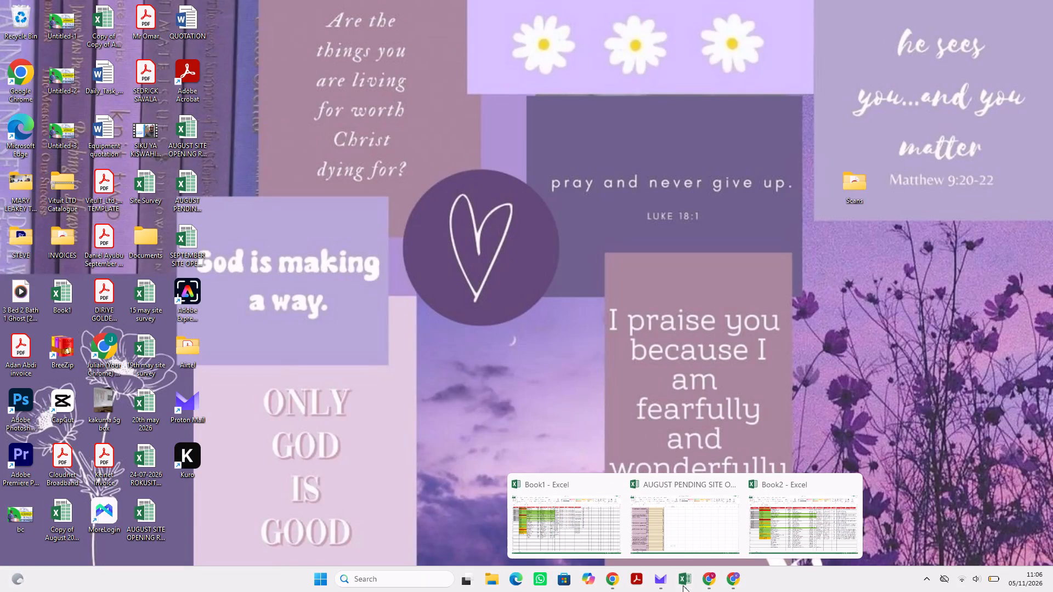
click(828, 516)
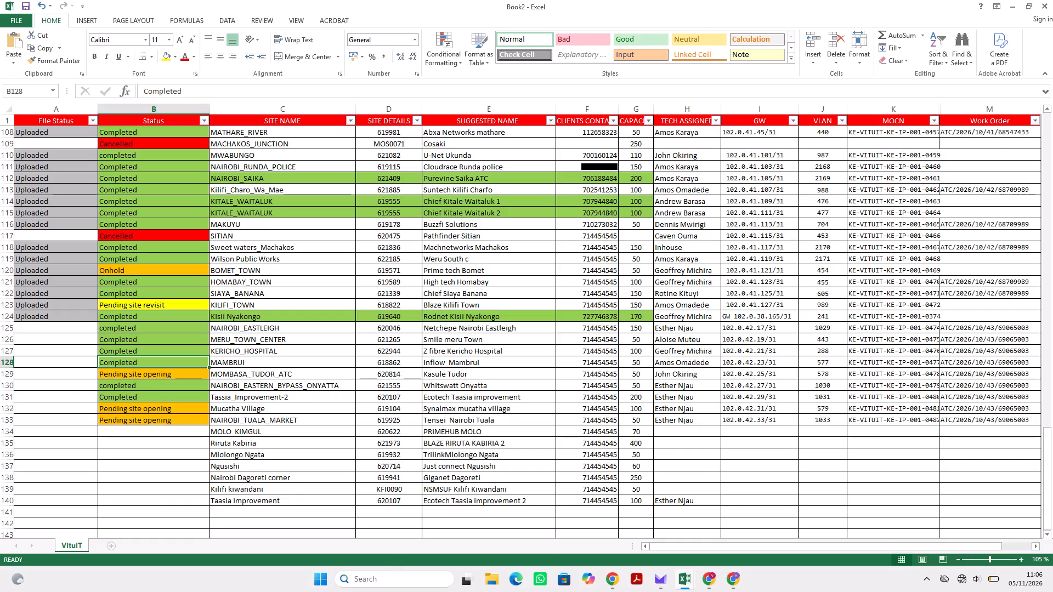
click(682, 582)
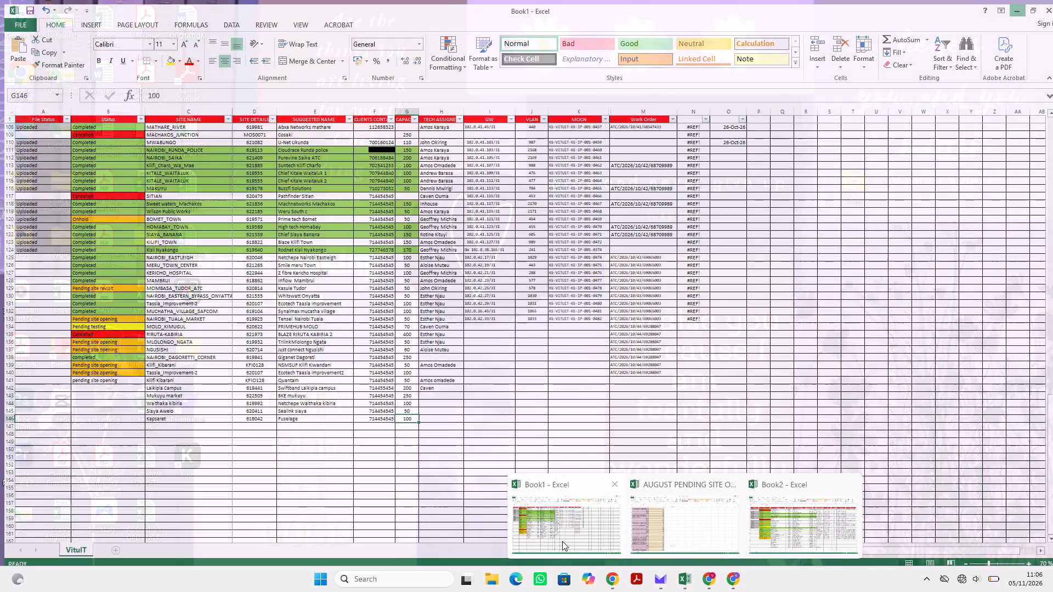
click(562, 541)
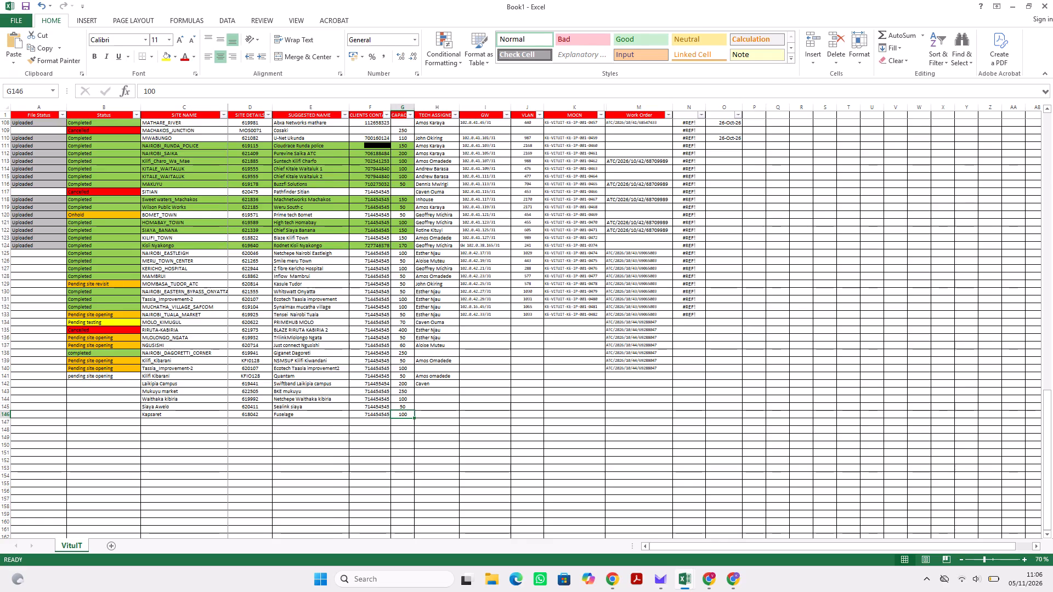
click(131, 397)
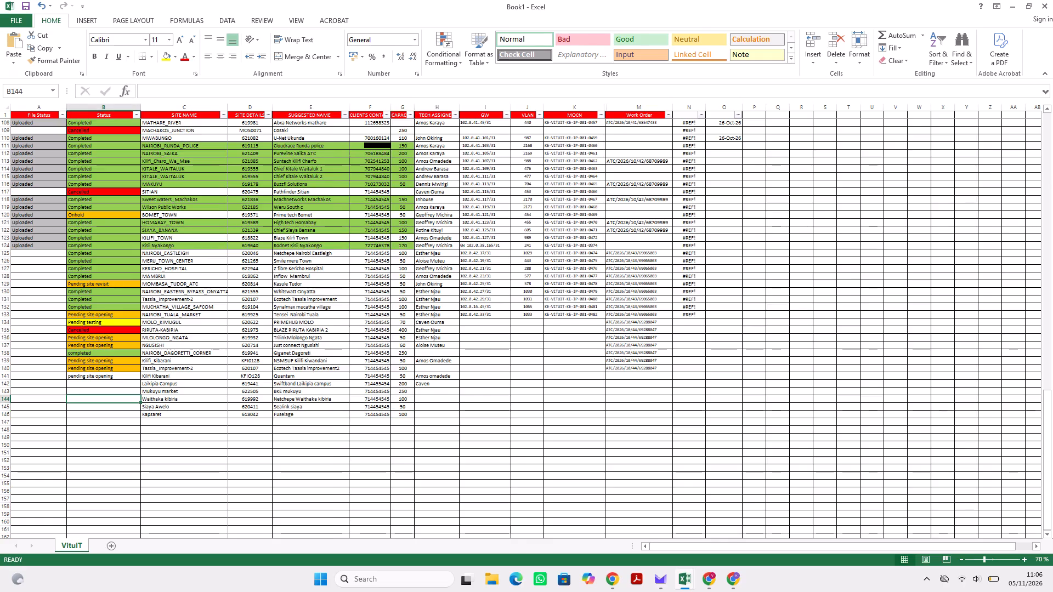
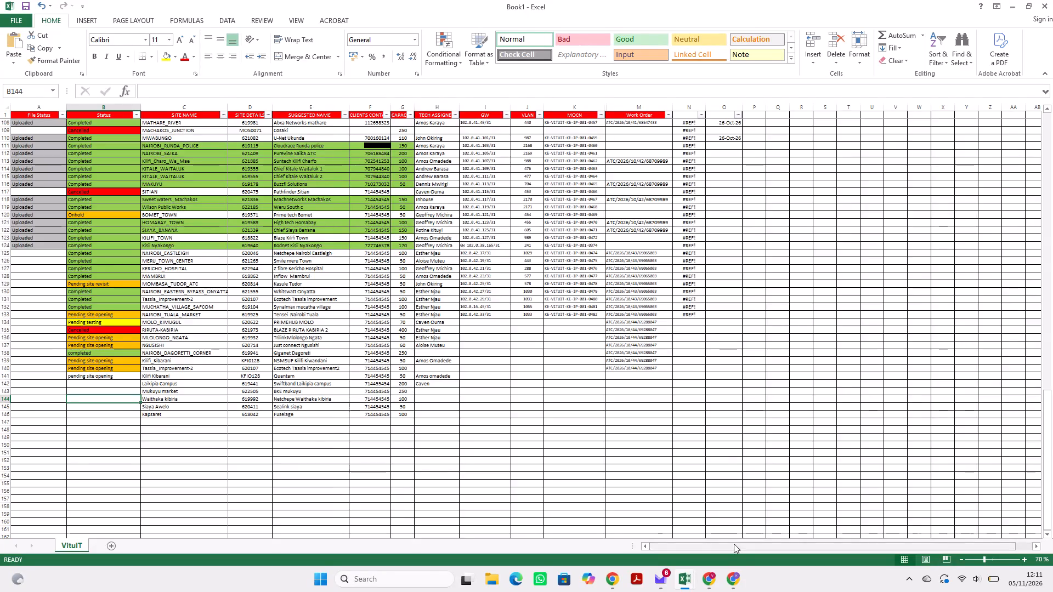
Switch from the Excel site list to the Chrome browser.
click(615, 586)
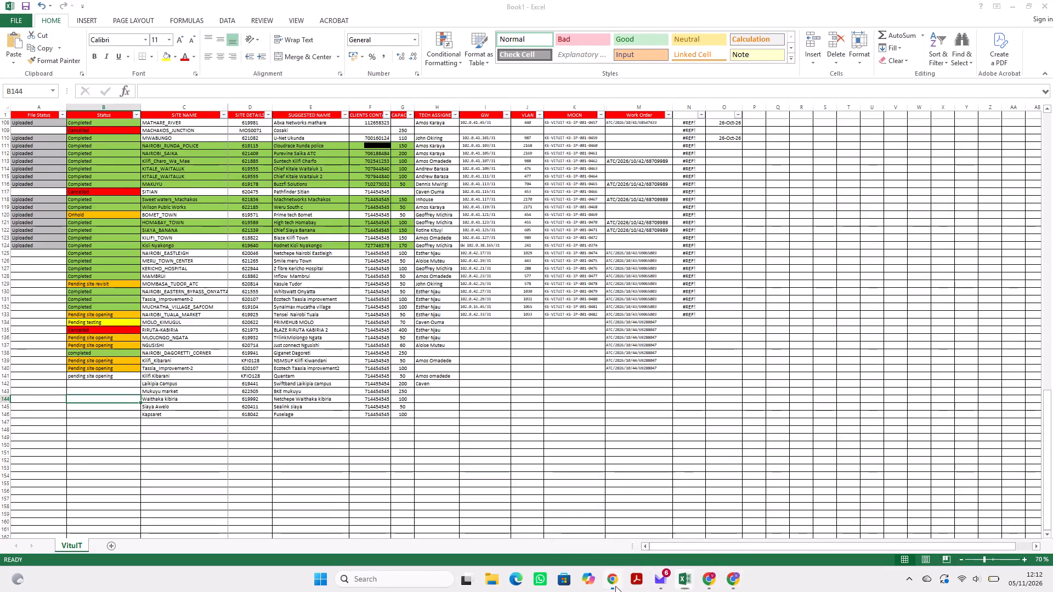
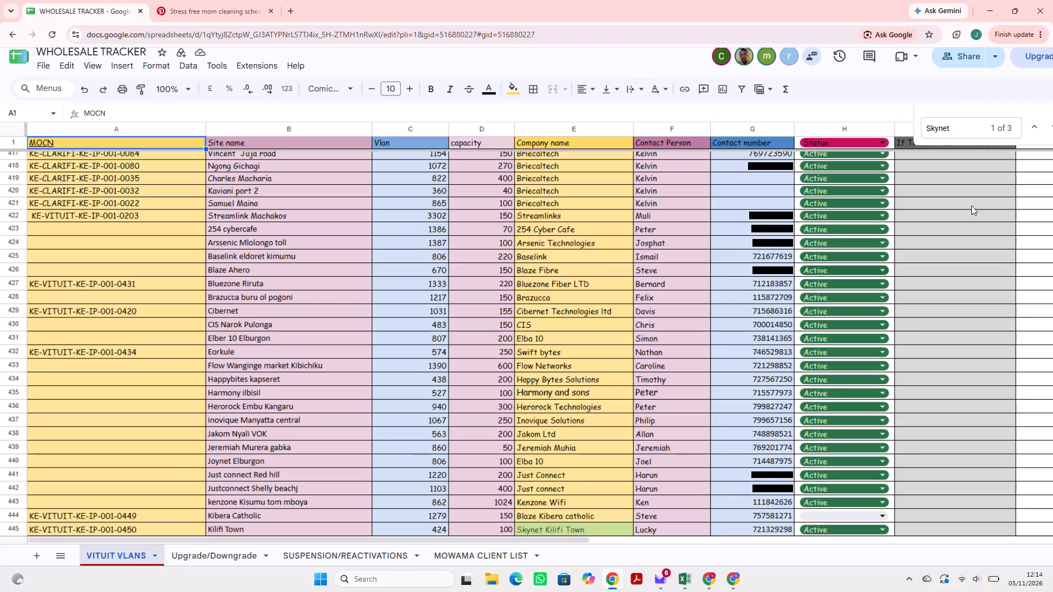
Replace the previous search term in the VITUIT VLANS sheet and look for the Kiambu North site, entering "kIABU NORT".
click(966, 130)
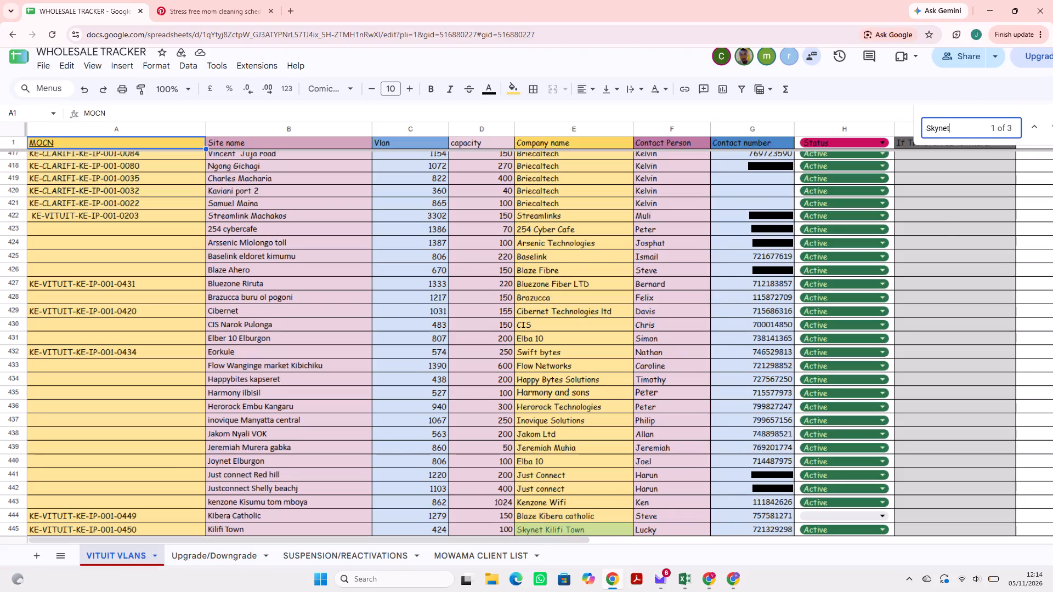
key(BackSpace)
key(BackSpace)
key(BackSpace)
key(BackSpace)
key(BackSpace)
key(BackSpace)
key(BackSpace)
key(BackSpace)
key(BackSpace)
key(BackSpace)
key(BackSpace)
key(BackSpace)
key(BackSpace)
key(BackSpace)
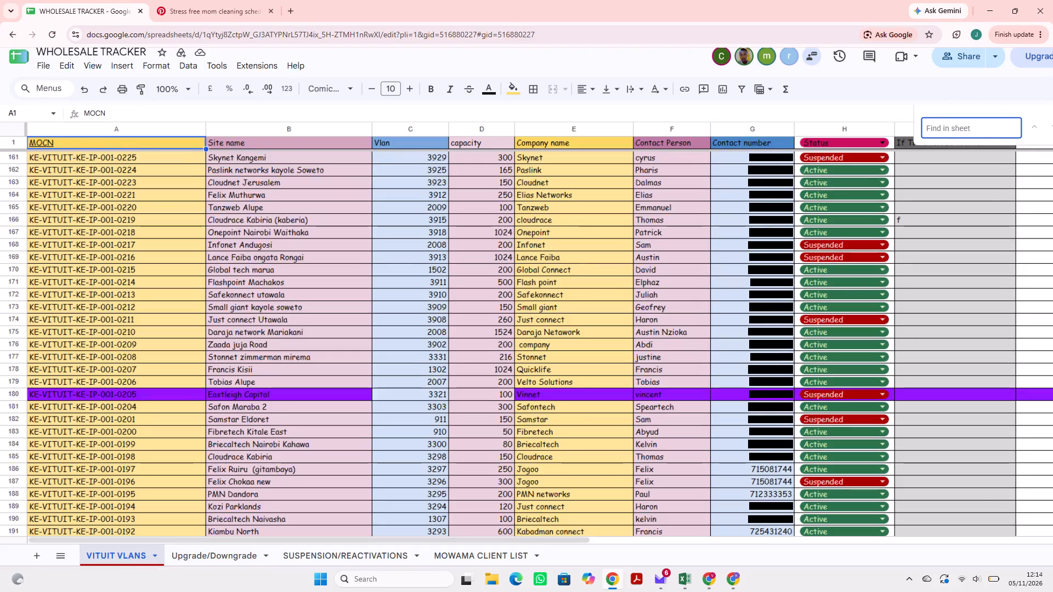
key(shift+k)
text(IAMB)
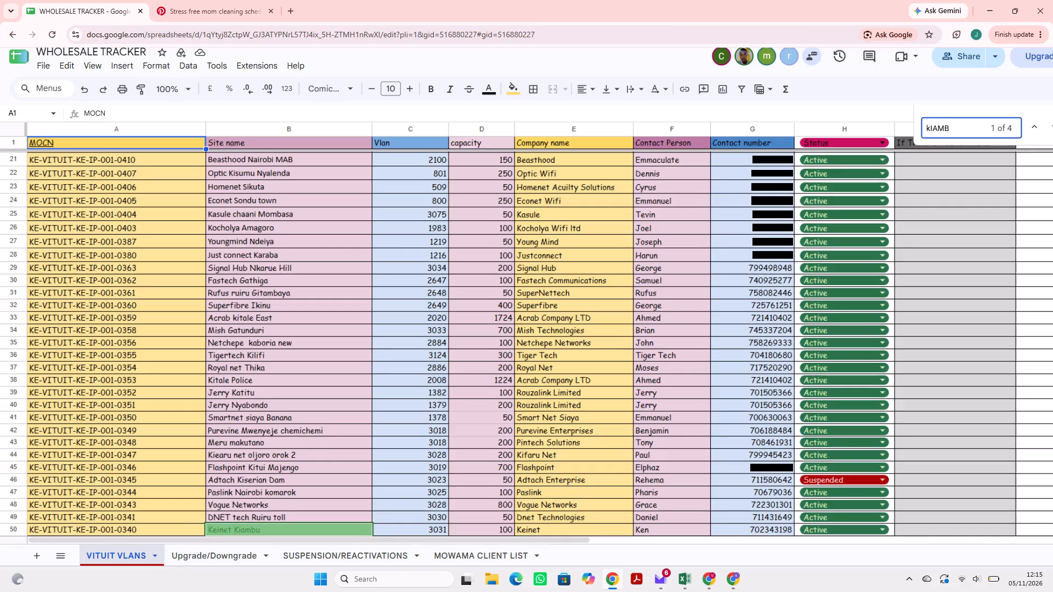
key(BackSpace)
key(BackSpace)
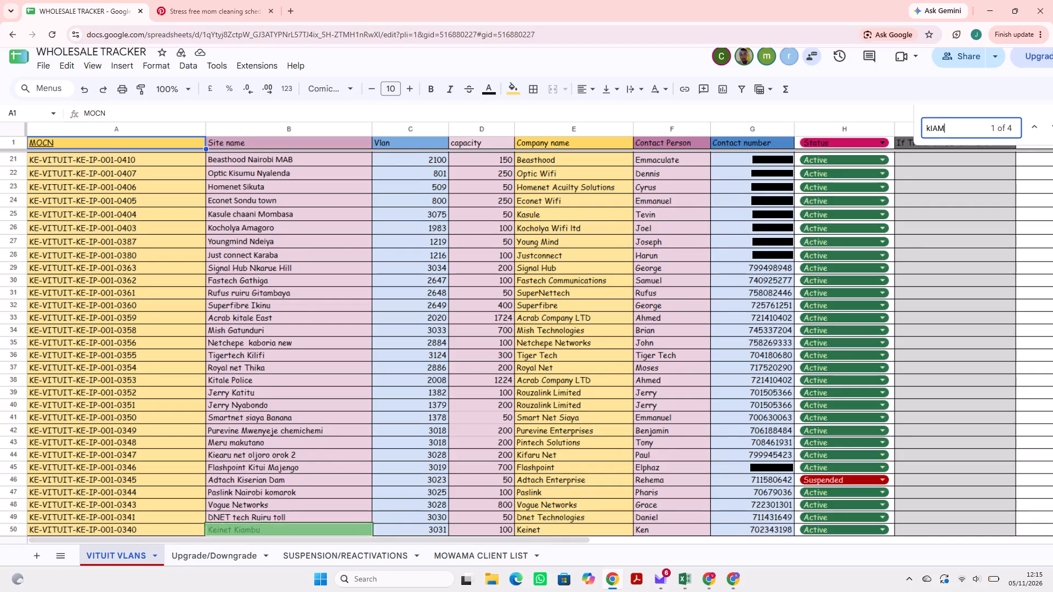
key(BackSpace)
key(BackSpace)
text(IA)
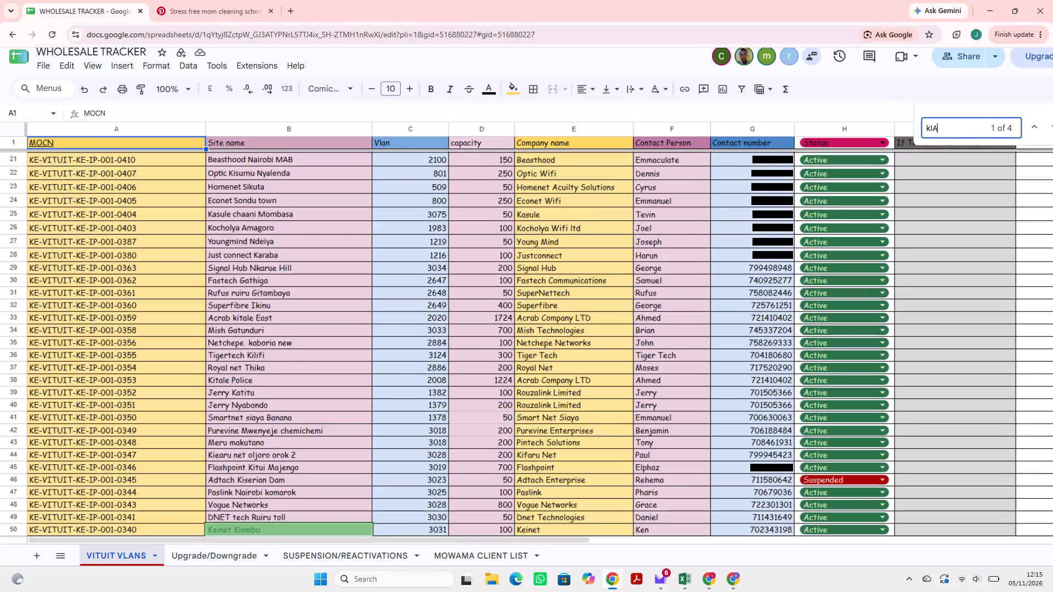
text(BU NORT)
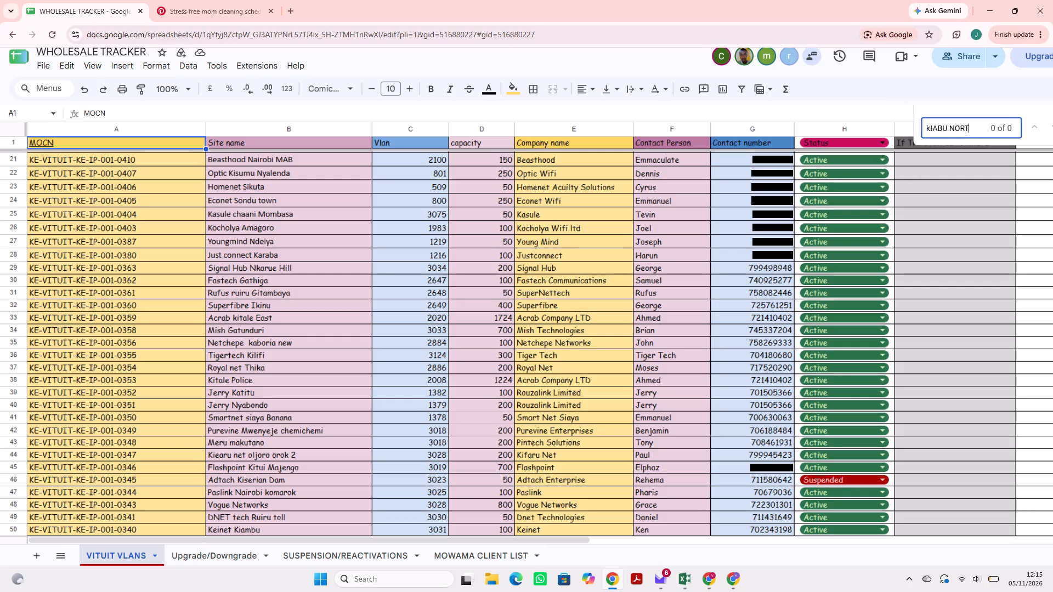
Clear the site name search and search the VITUIT VLANS sheet for the company "Kabadman" instead.
key(BackSpace)
key(BackSpace)
key(BackSpace)
key(BackSpace)
key(BackSpace)
key(BackSpace)
key(BackSpace)
key(BackSpace)
key(BackSpace)
key(BackSpace)
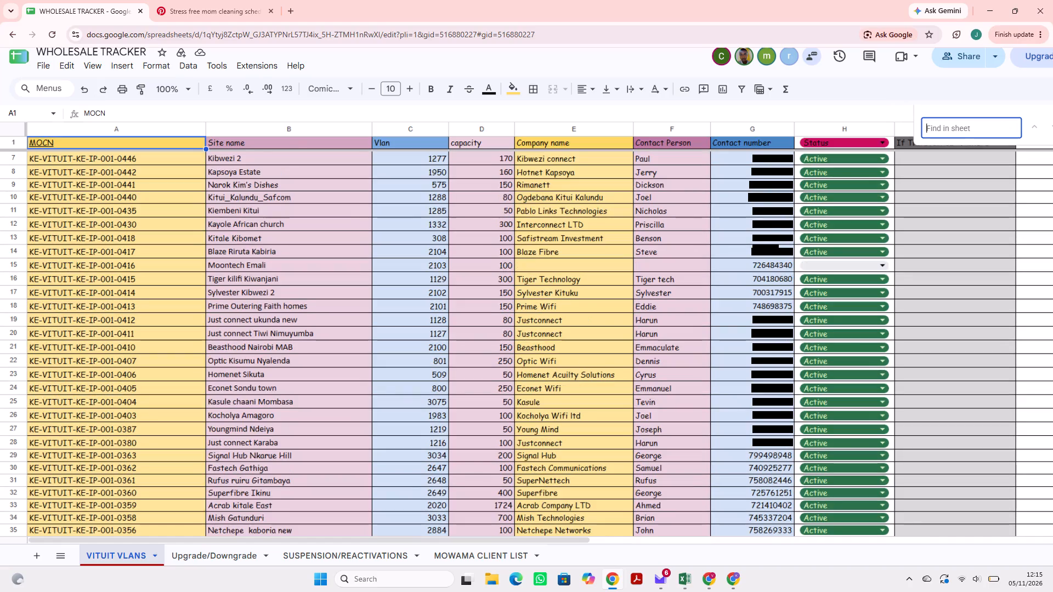
key(shift+k)
key(a)
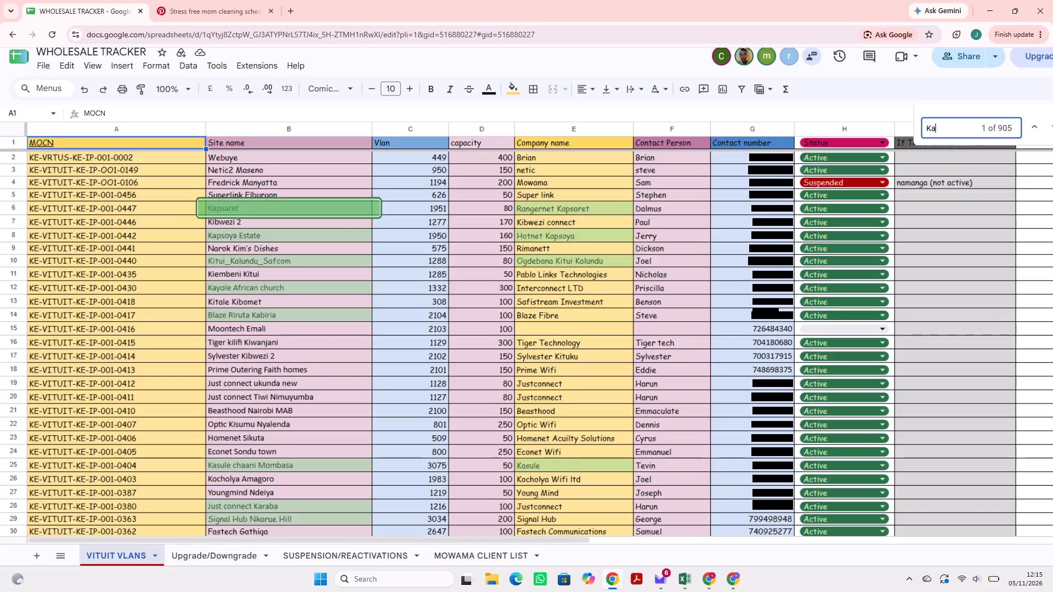
key(b)
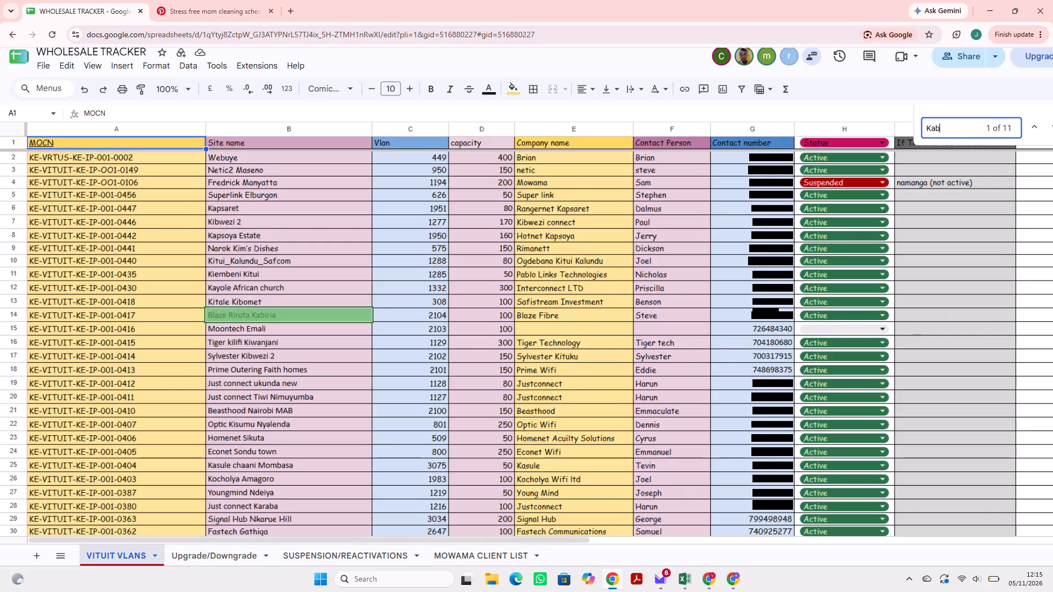
text(adma)
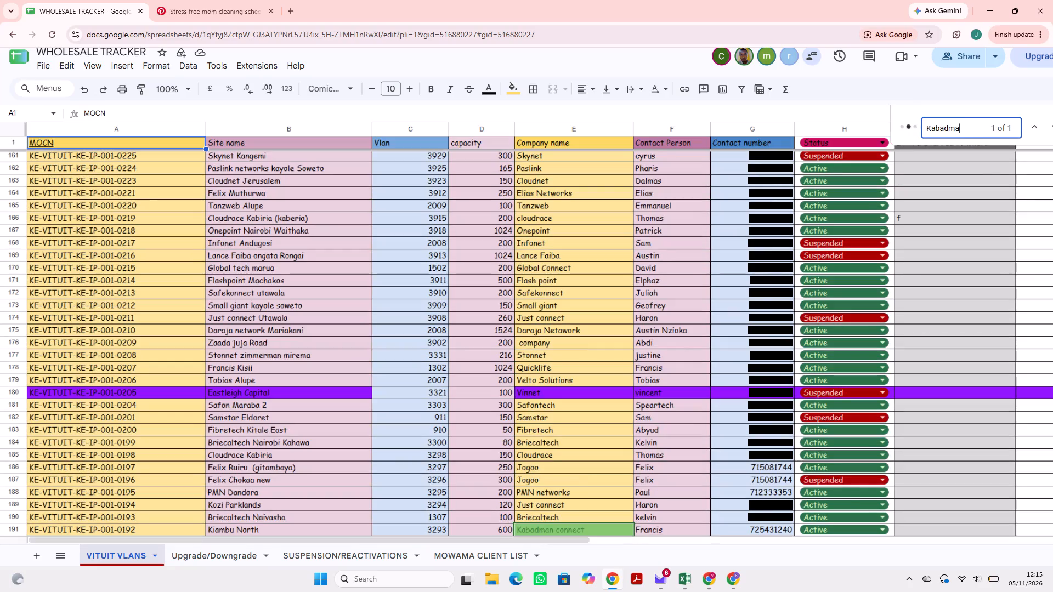
key(n)
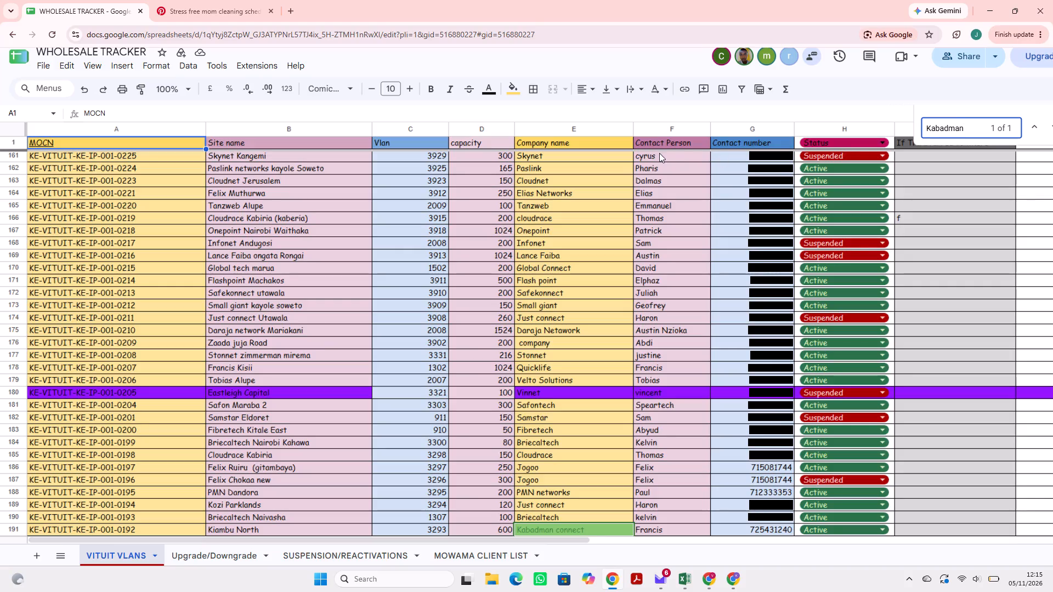
Try to open the MOCN code cell in the Kiambu North row of the Kabadman connect company.
double_click(87, 530)
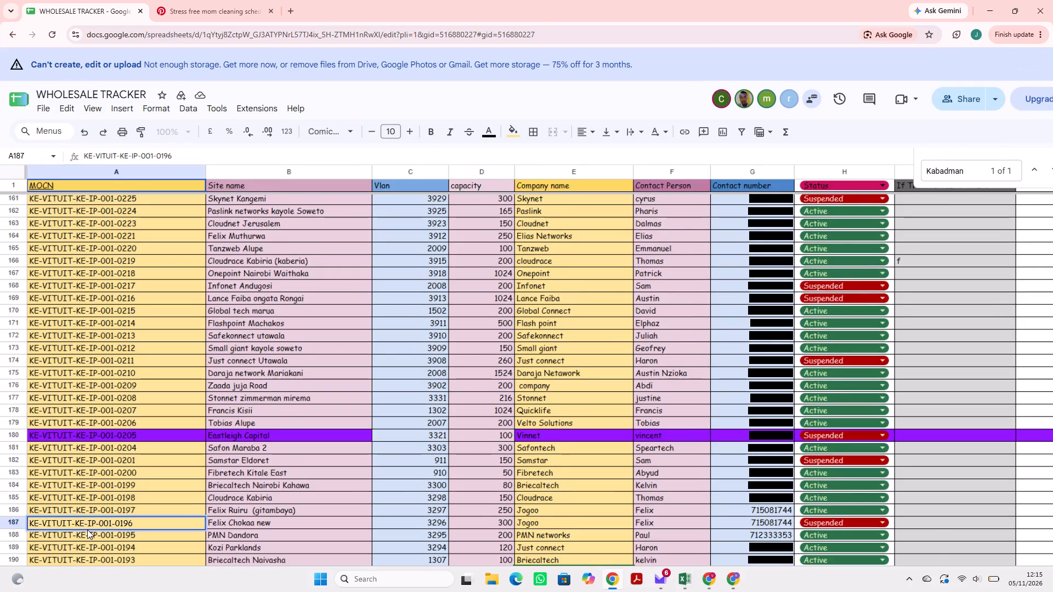
scroll(87, 530, down, 2)
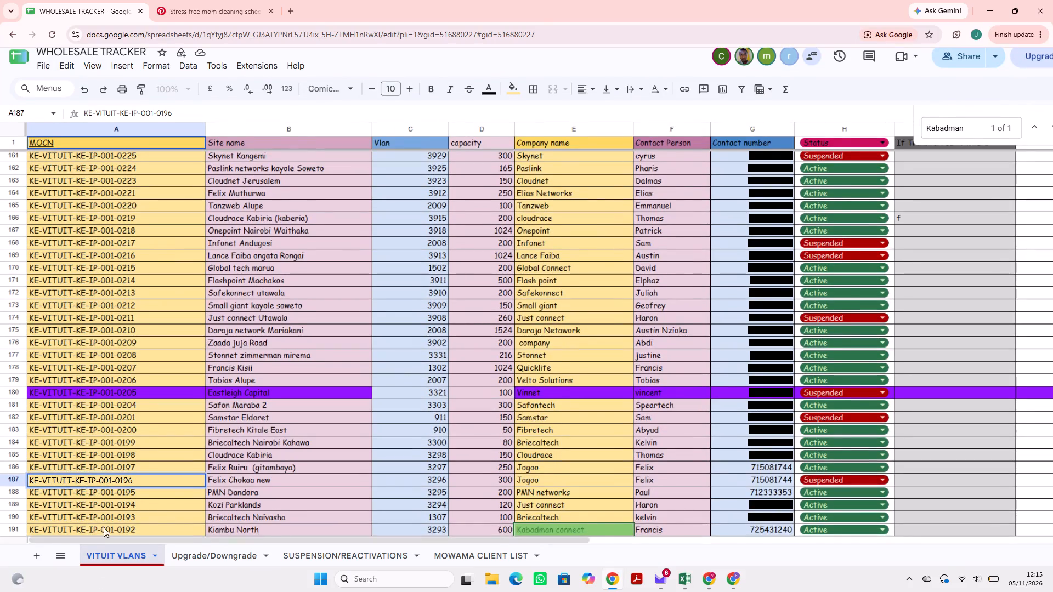
double_click(104, 528)
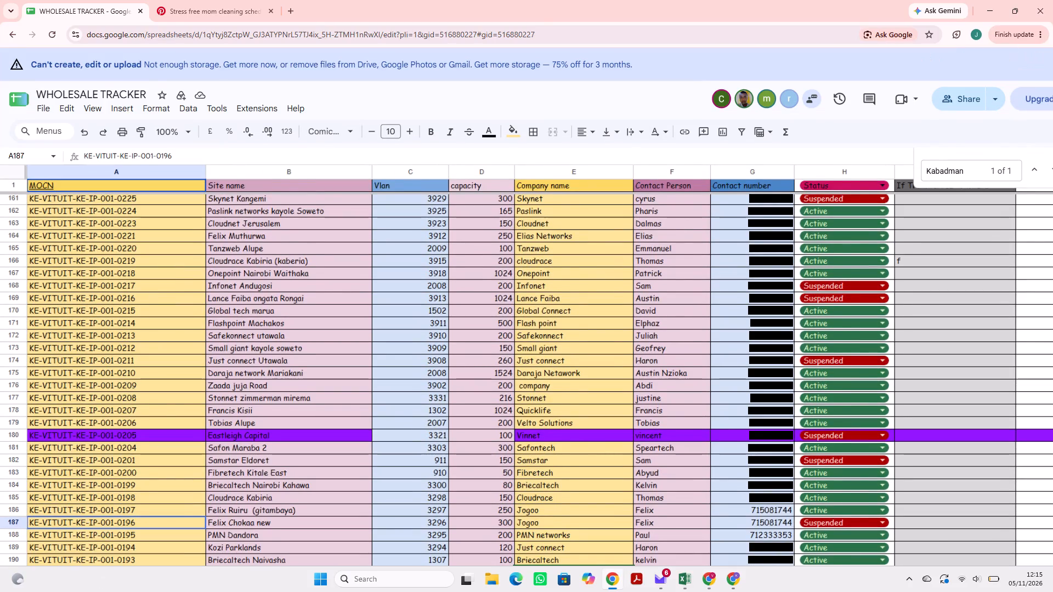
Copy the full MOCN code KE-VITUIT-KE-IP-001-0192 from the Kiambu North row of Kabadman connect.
scroll(190, 513, down, 3)
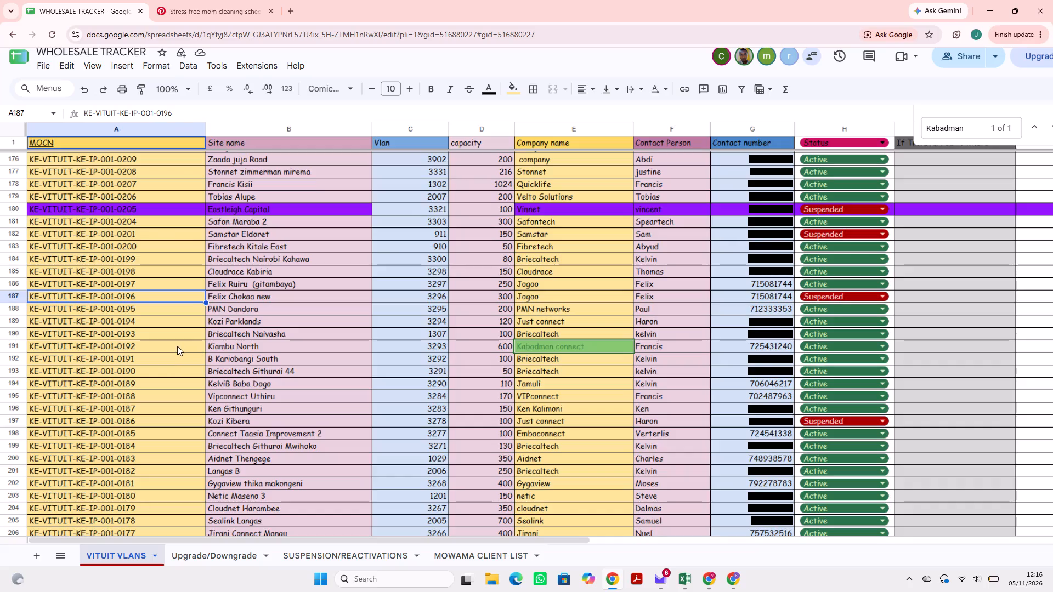
double_click(177, 346)
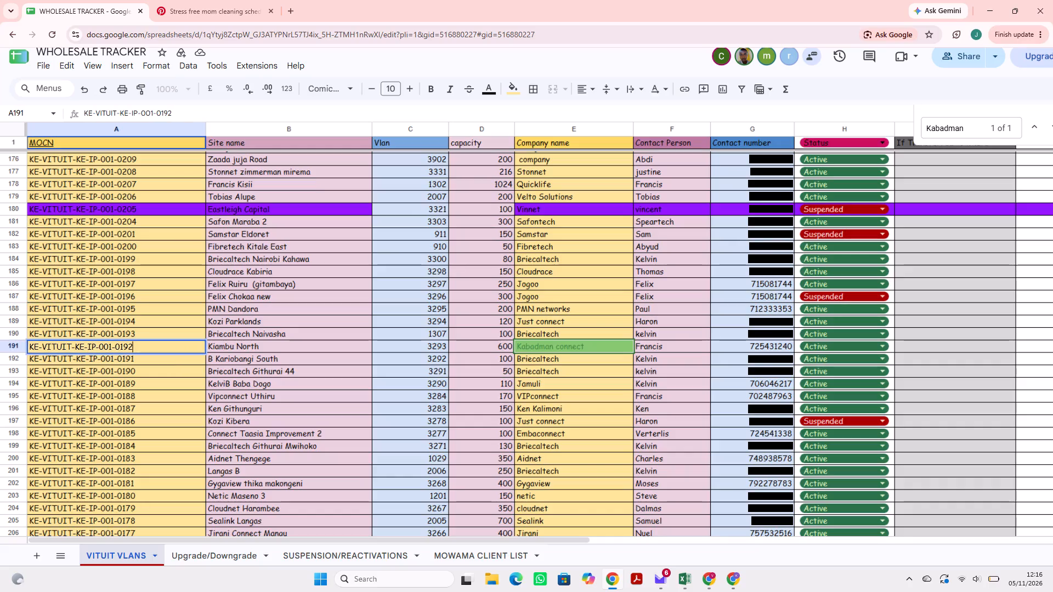
ctrl+click(177, 346)
click(177, 346)
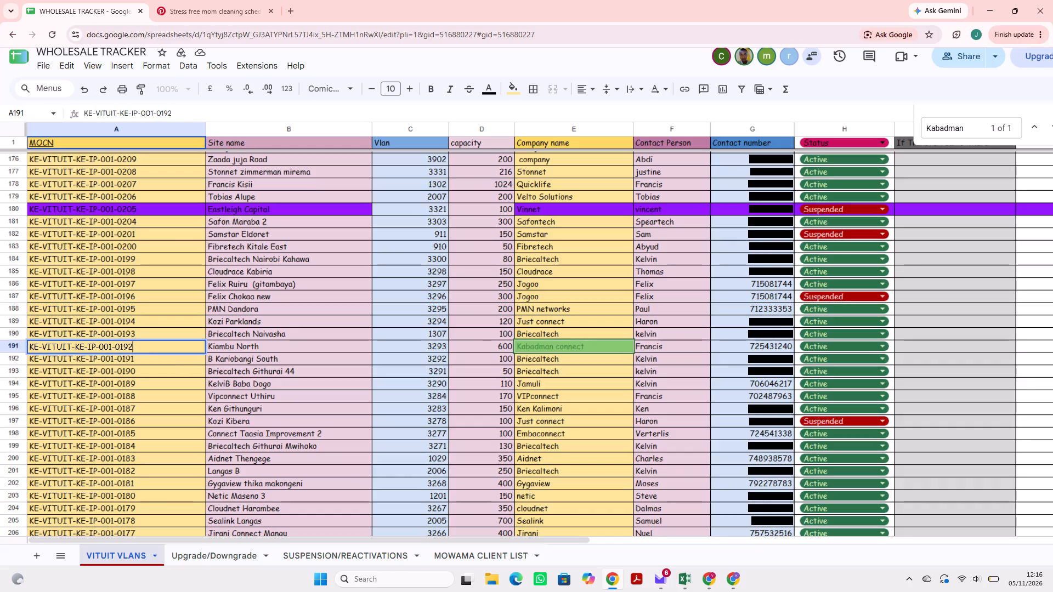
click(178, 349)
key(ctrl+a)
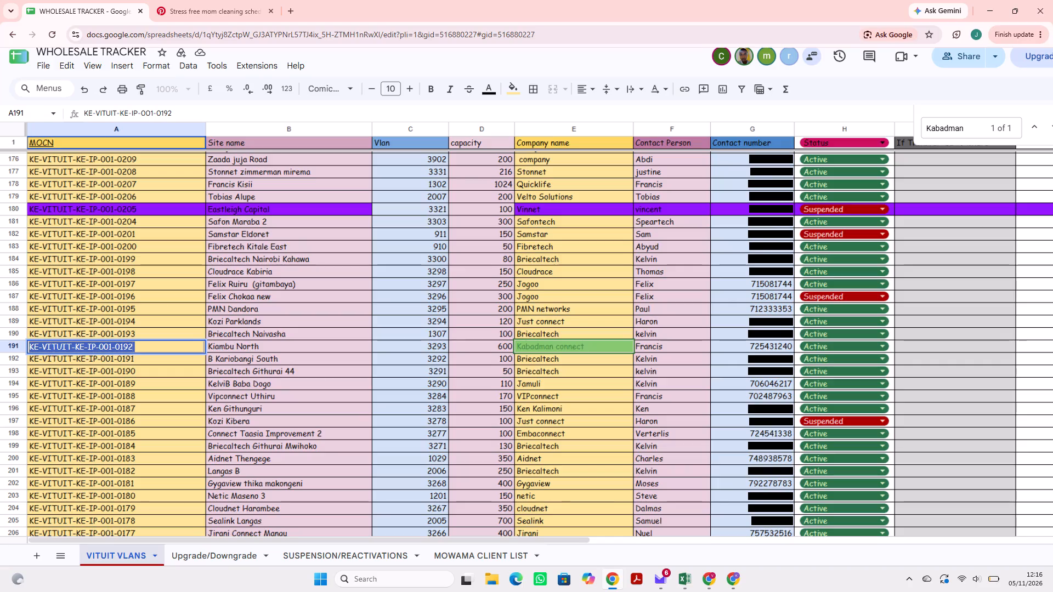
key(ctrl+c)
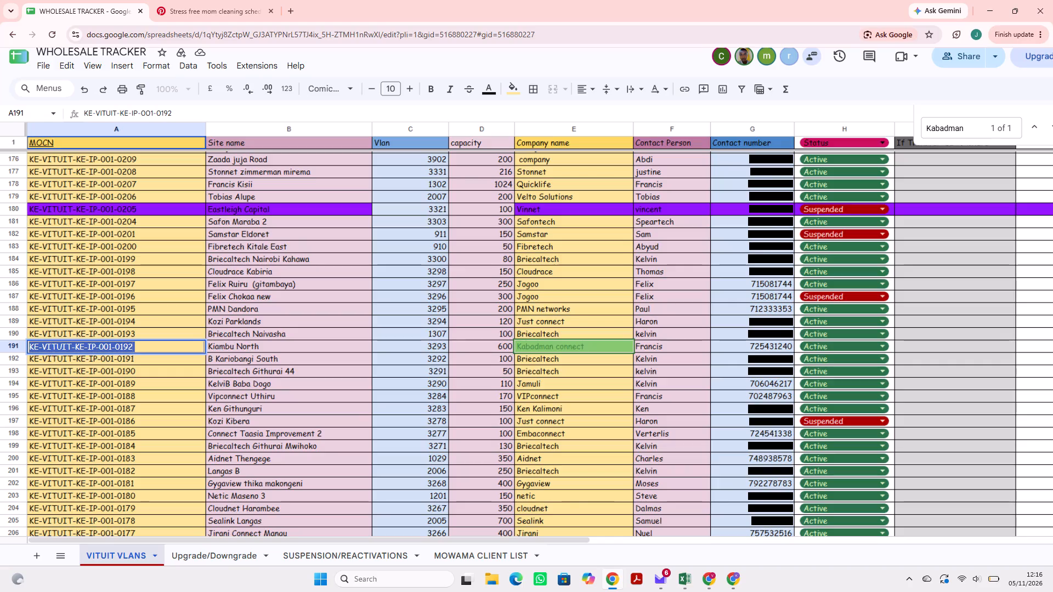
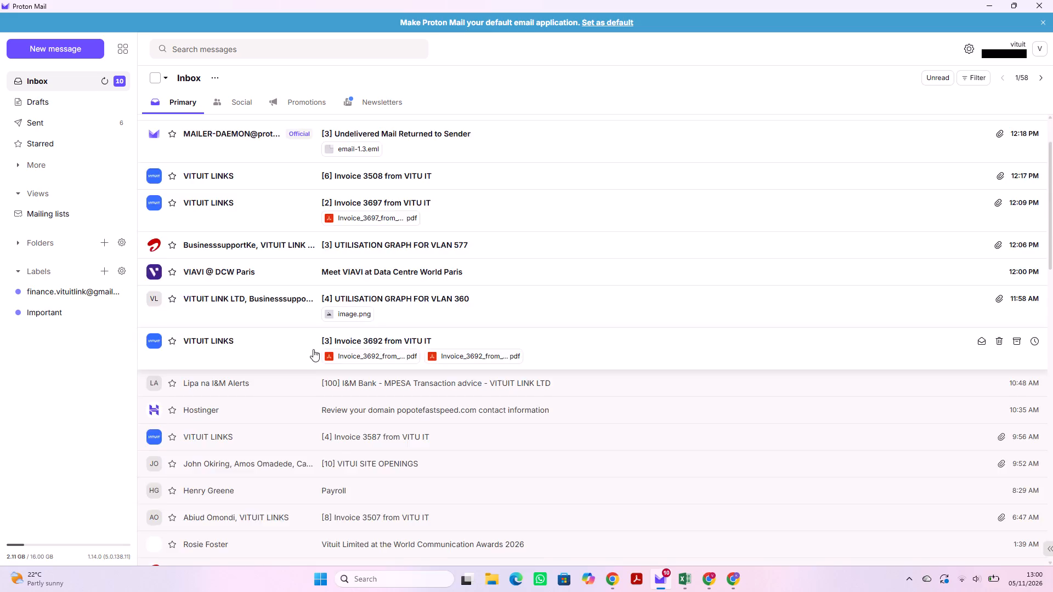
Examine the list of conversations from today and yesterday in the Primary inbox of Proton Mail.
scroll(316, 337, down, 4)
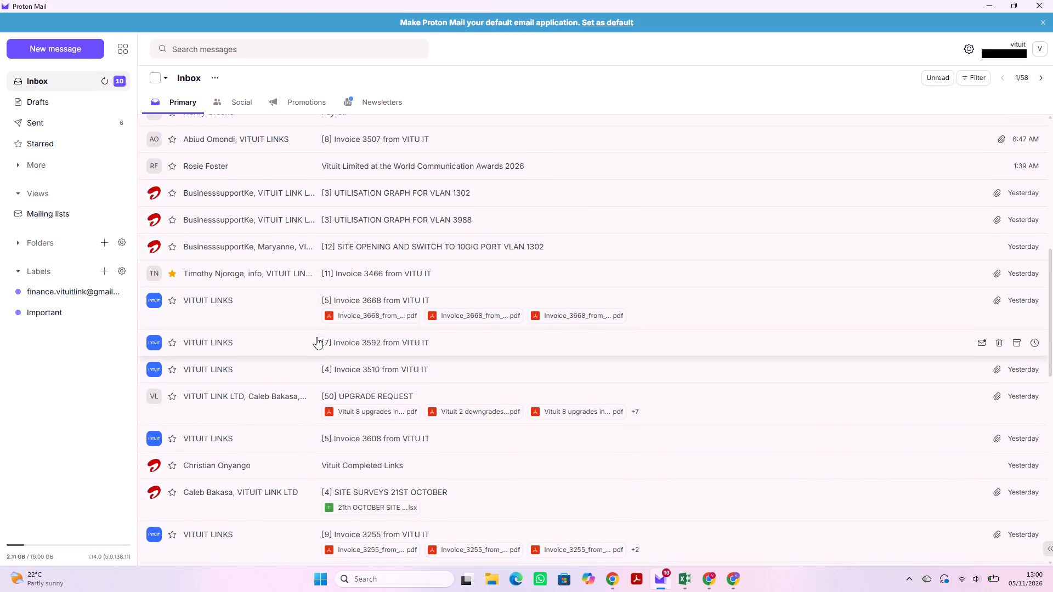
scroll(316, 337, down, 2)
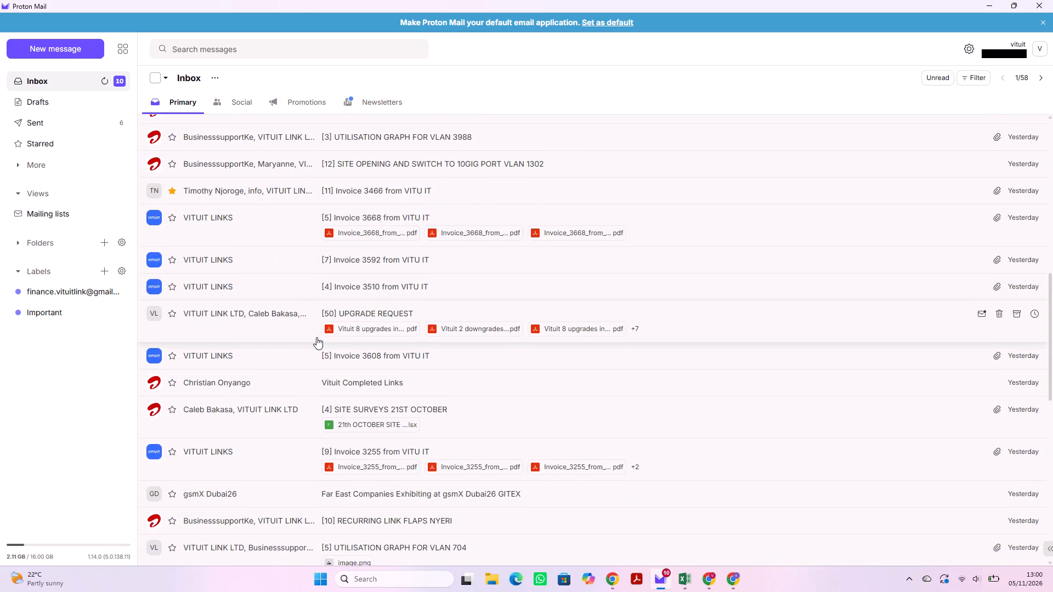
scroll(316, 337, down, 1)
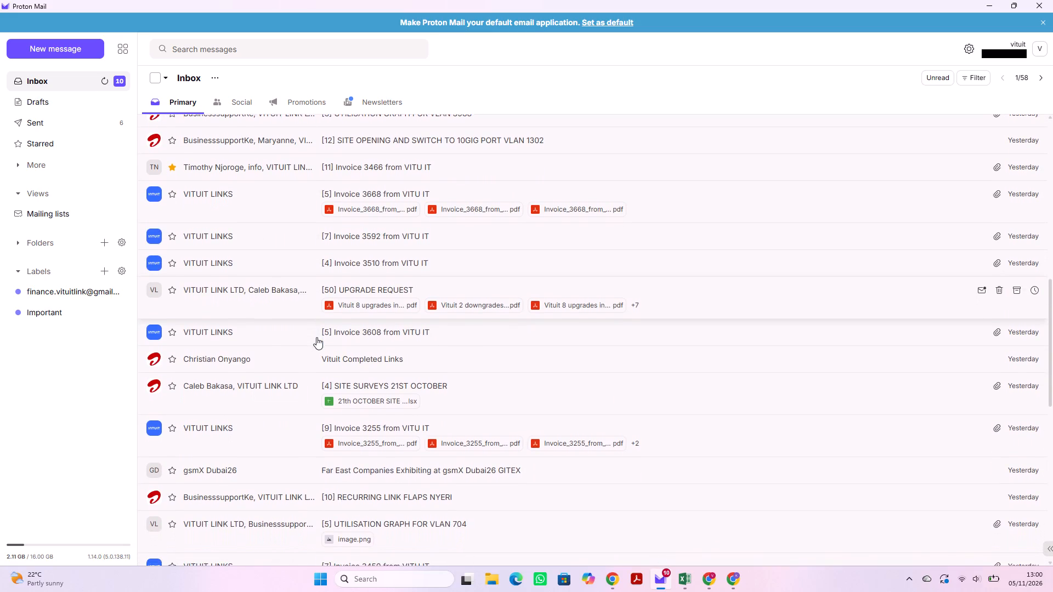
scroll(316, 337, down, 3)
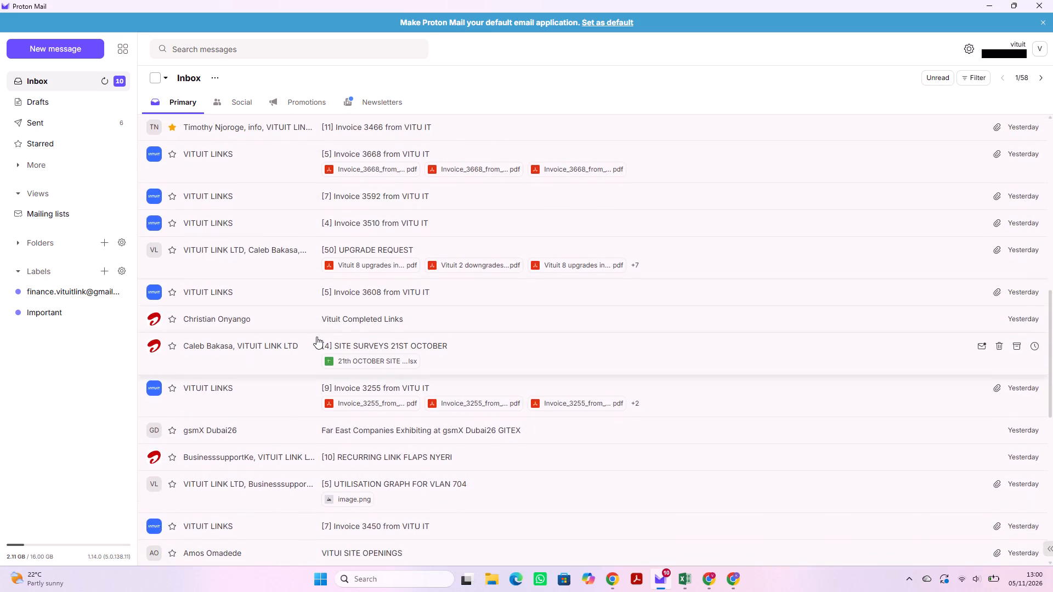
scroll(316, 337, down, 8)
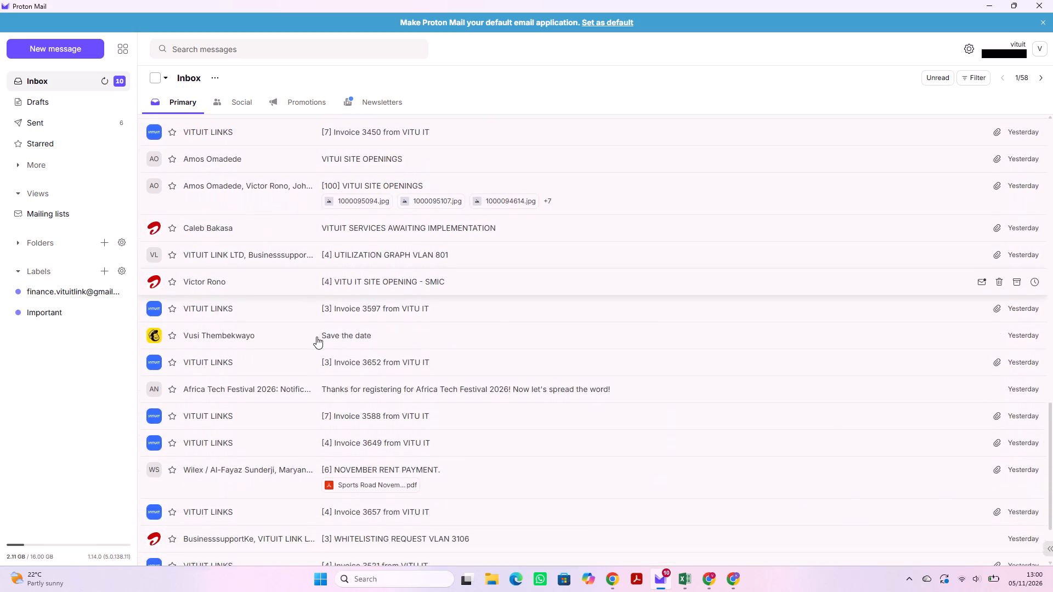
scroll(316, 337, down, 1)
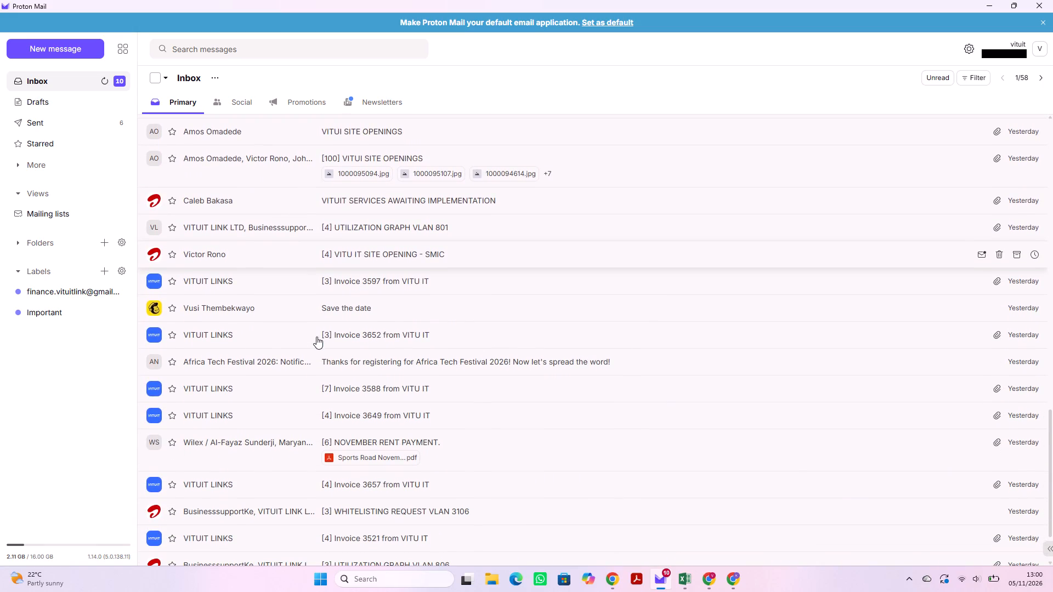
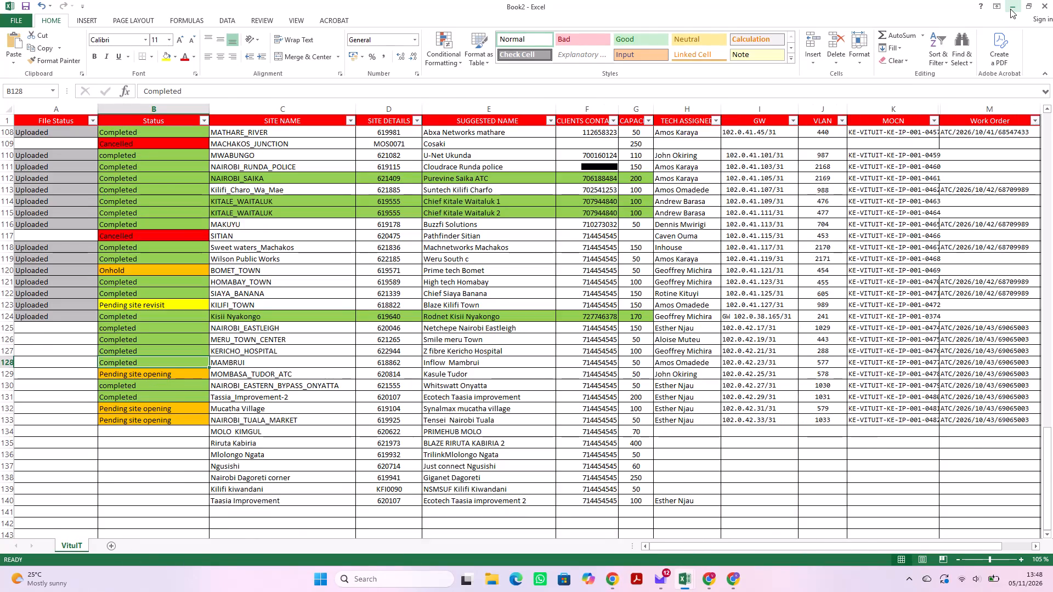
Minimize the Book2 workbook window with the VituIT site list.
click(1010, 9)
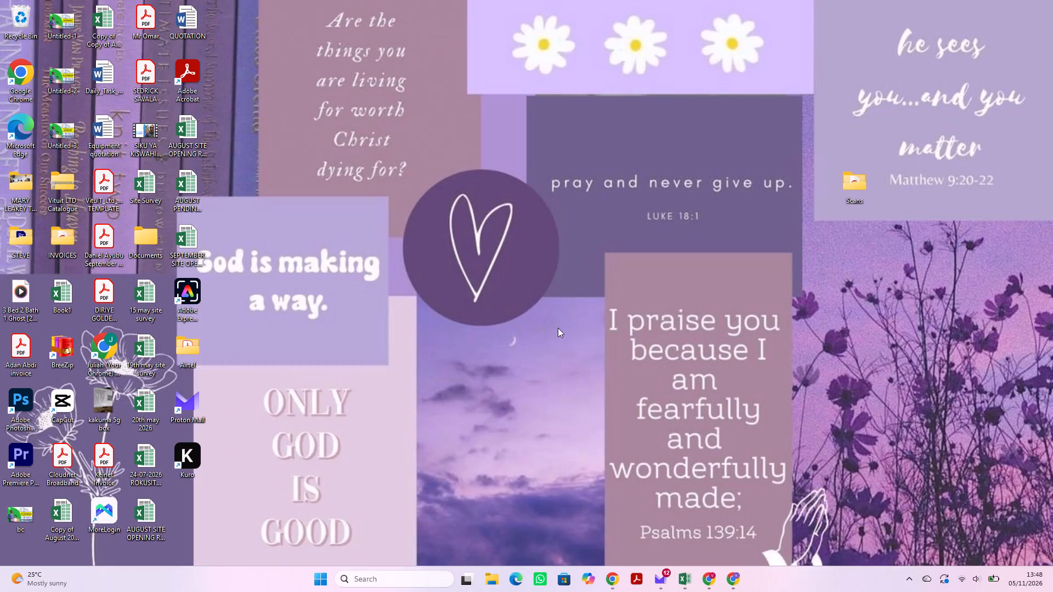
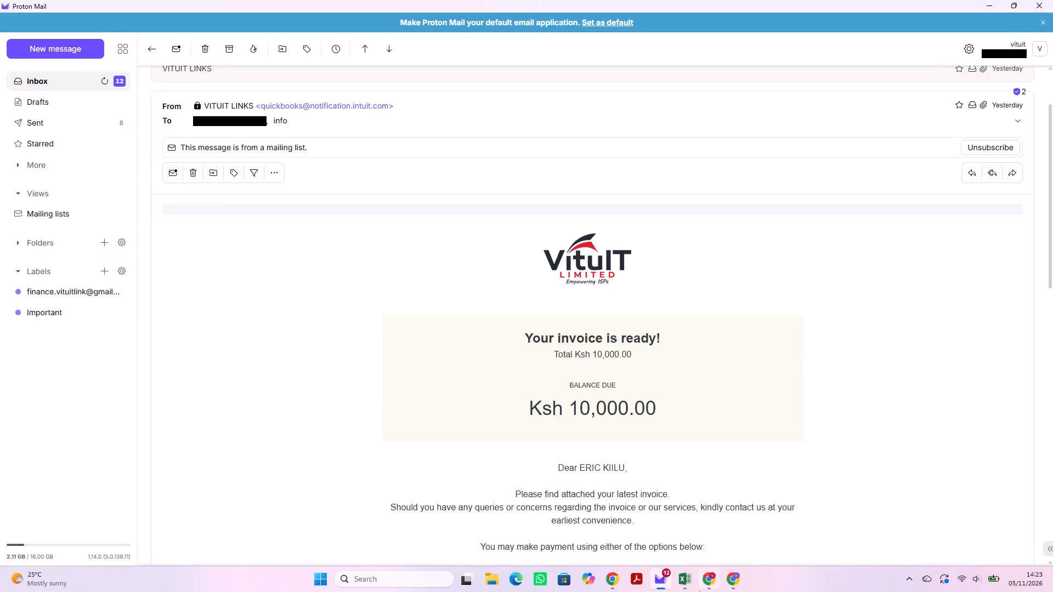
Switch to the Book1 workbook in Excel and set the status of the Waithaka kibiria site in row 144 to Completed.
click(683, 584)
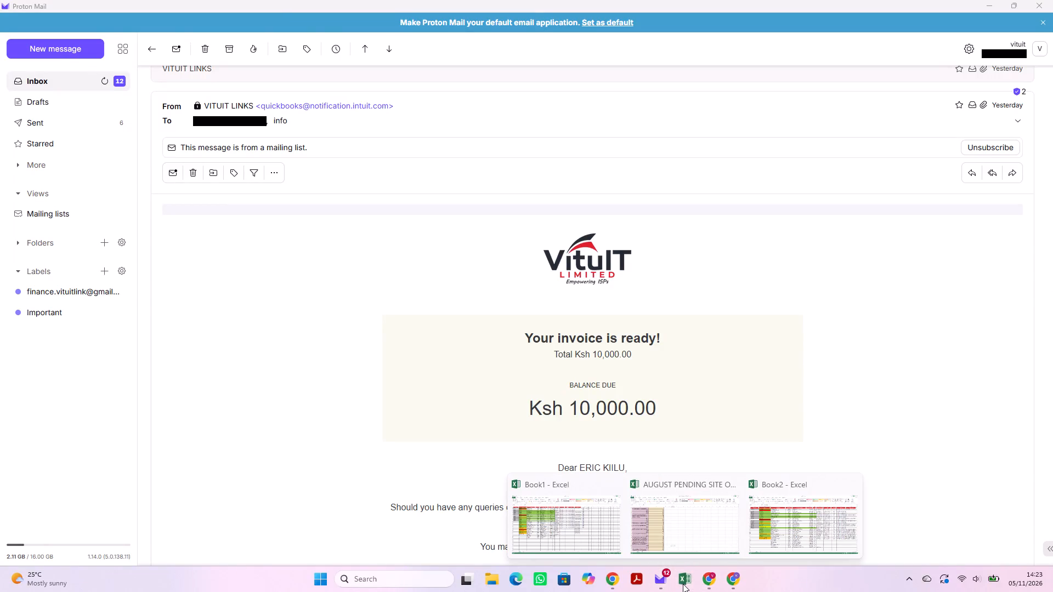
double_click(683, 584)
click(573, 544)
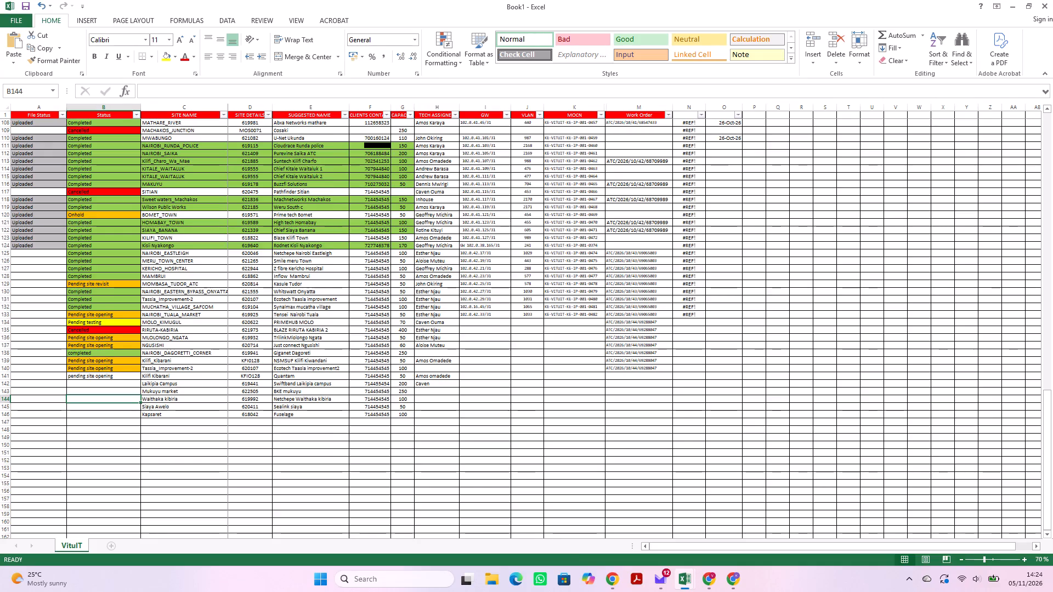
click(109, 400)
key(c)
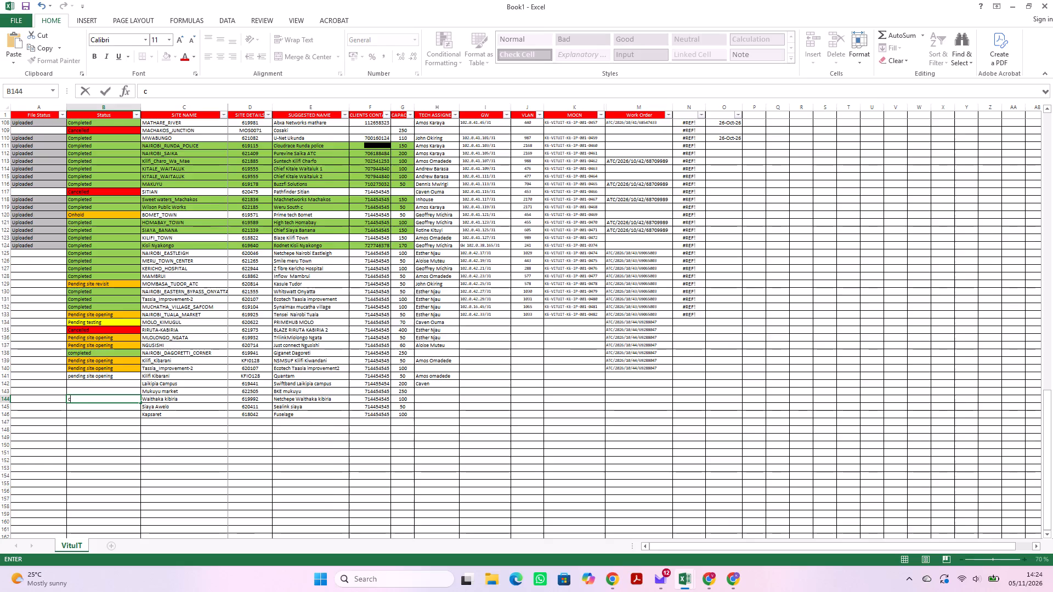
key(o)
text(mple)
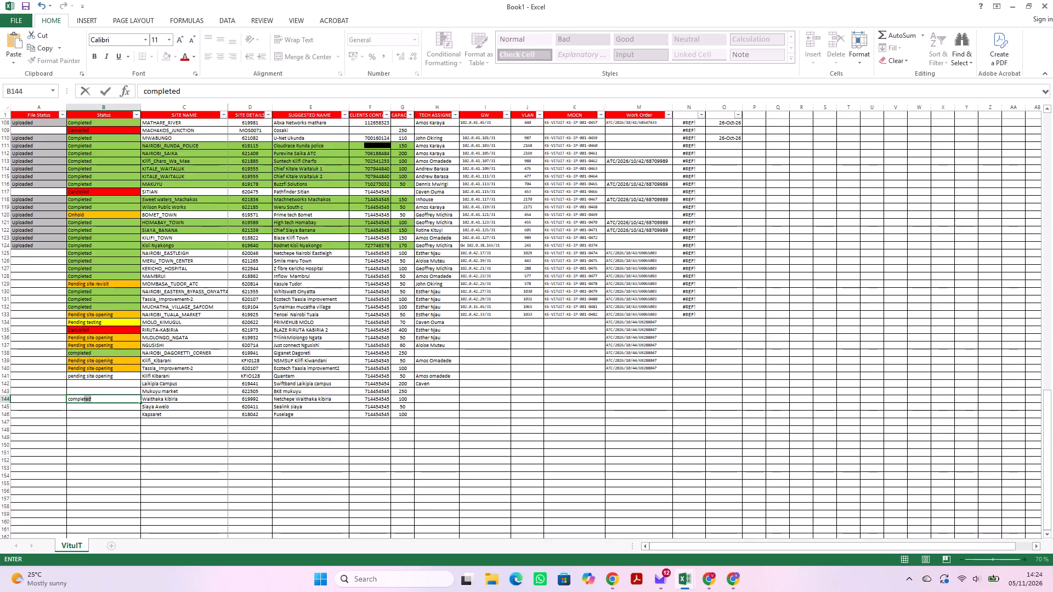
key(Return)
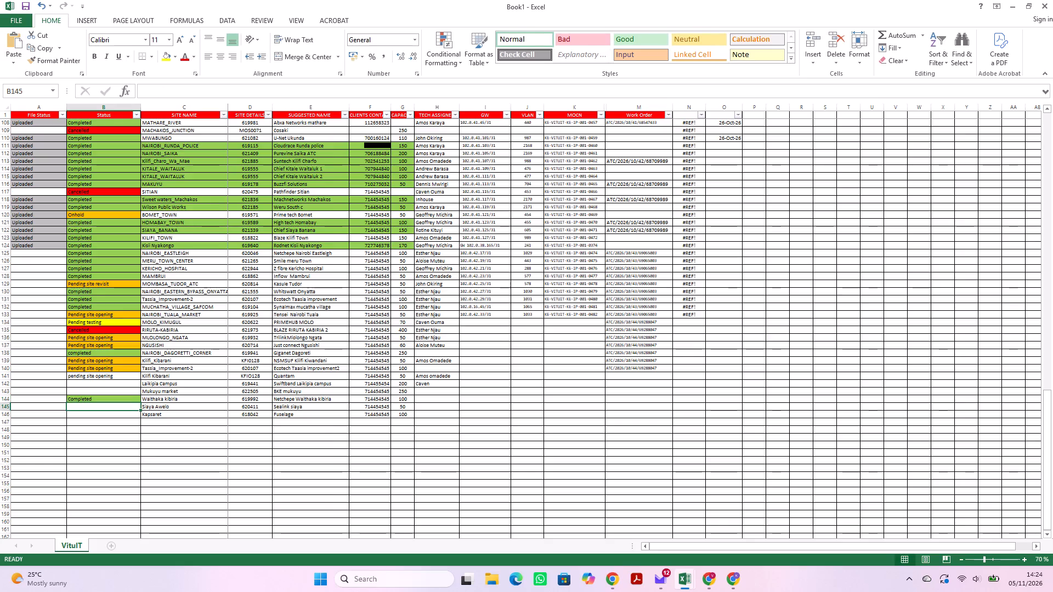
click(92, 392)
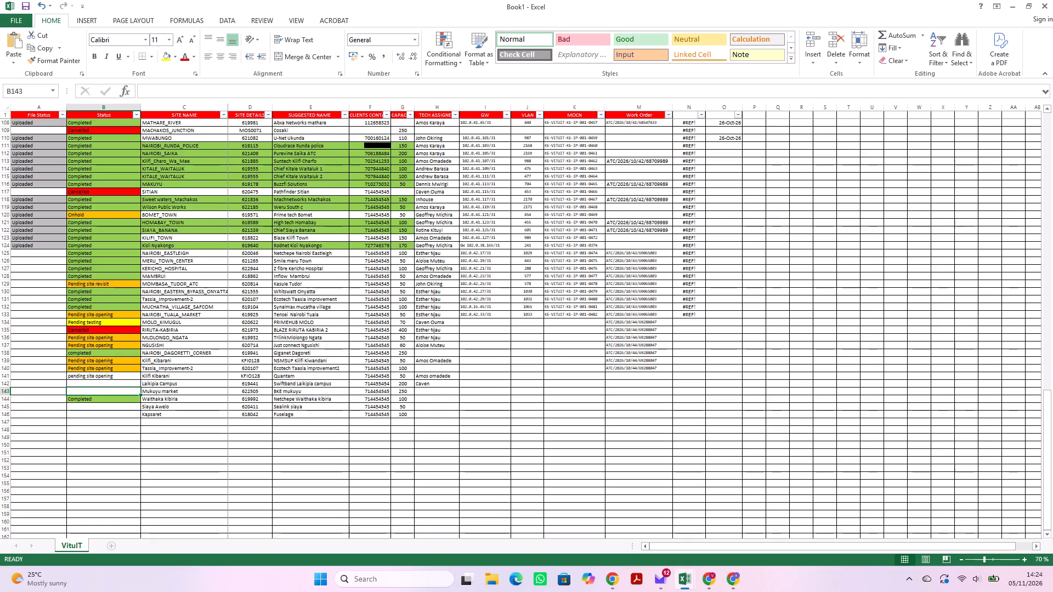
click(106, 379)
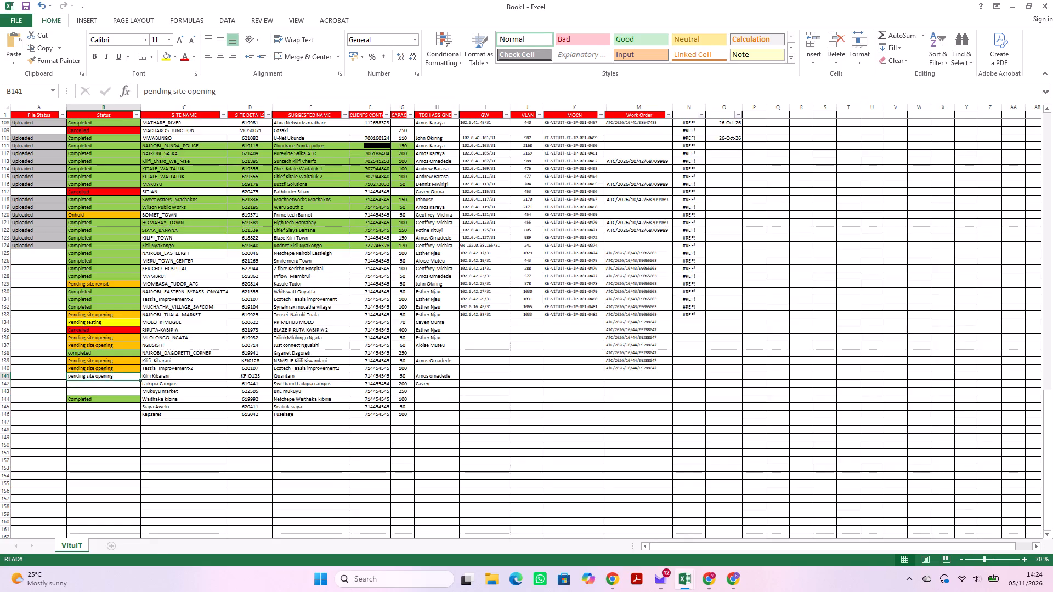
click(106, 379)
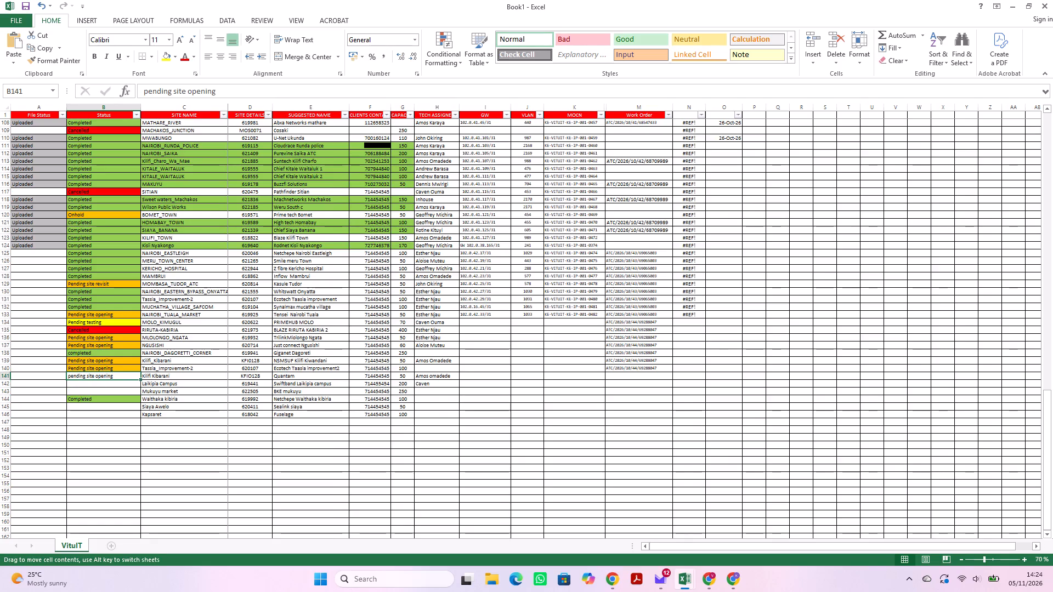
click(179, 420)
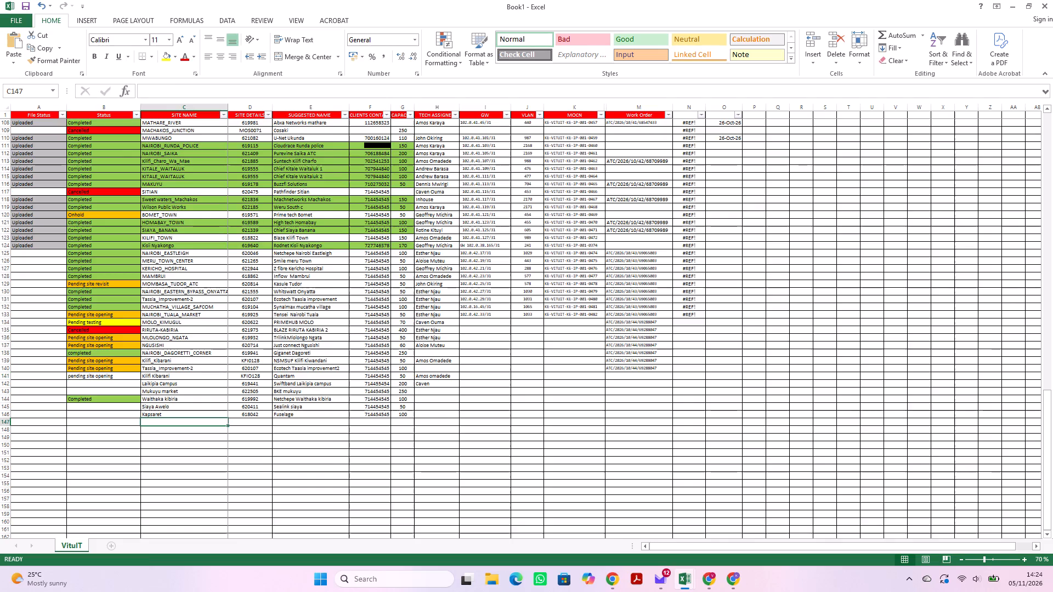
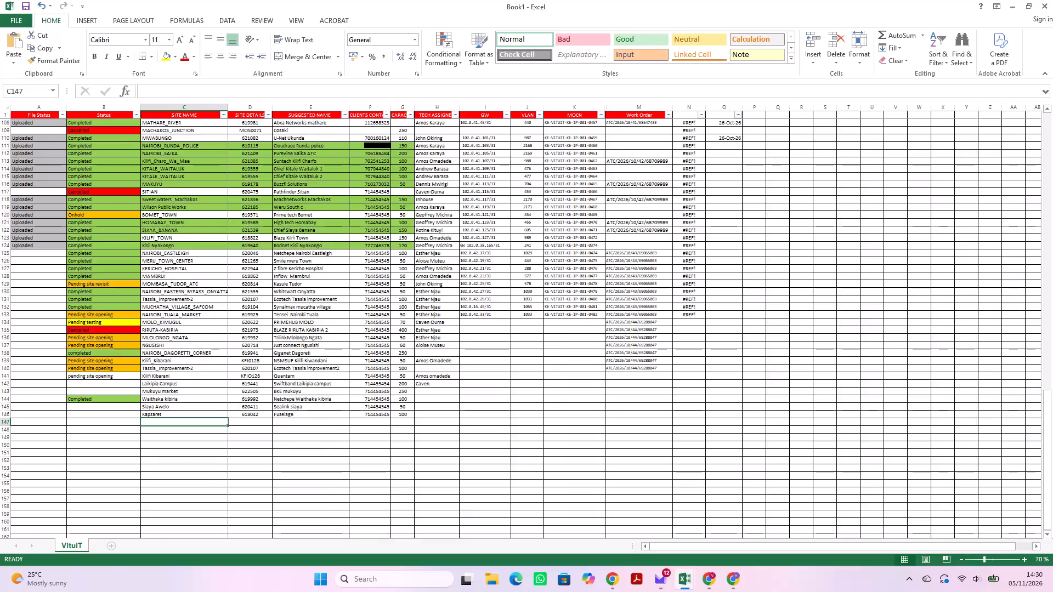
Check the site list and statuses in the Book2 workbook, and return to the Book1 workbook.
click(684, 578)
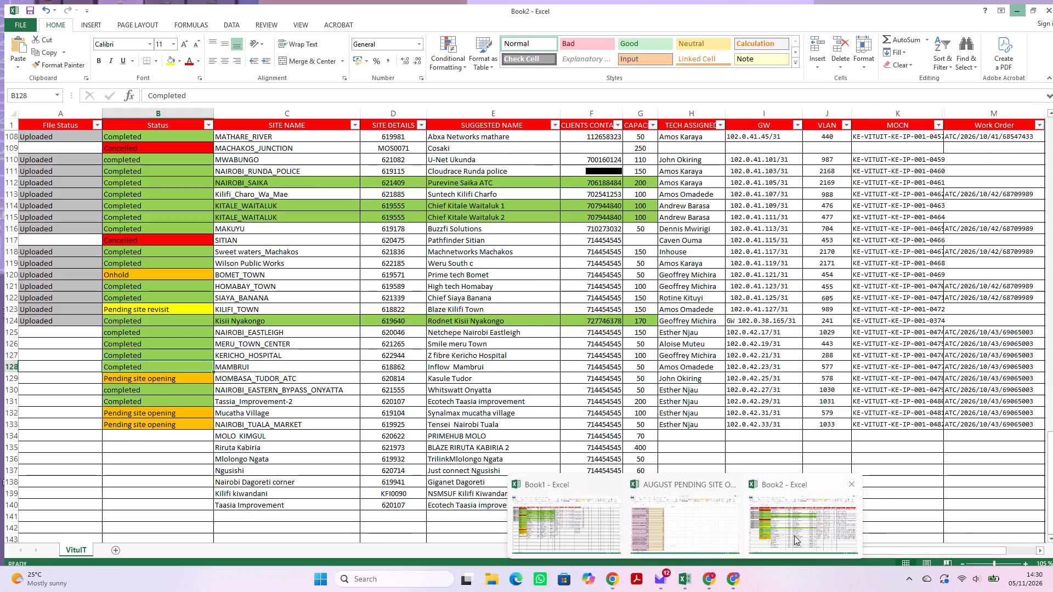
click(794, 536)
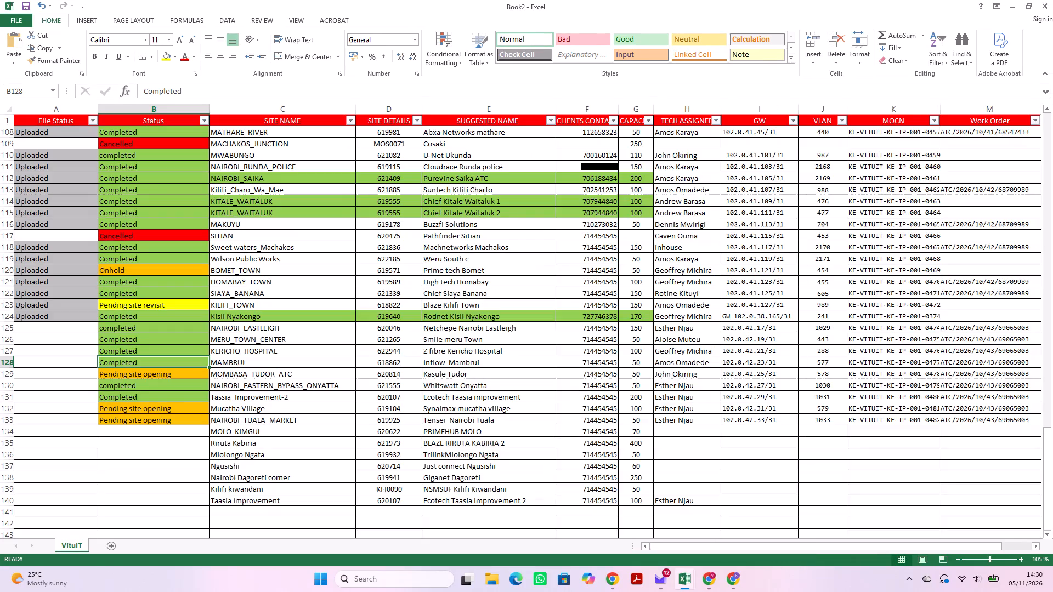
click(682, 588)
click(550, 528)
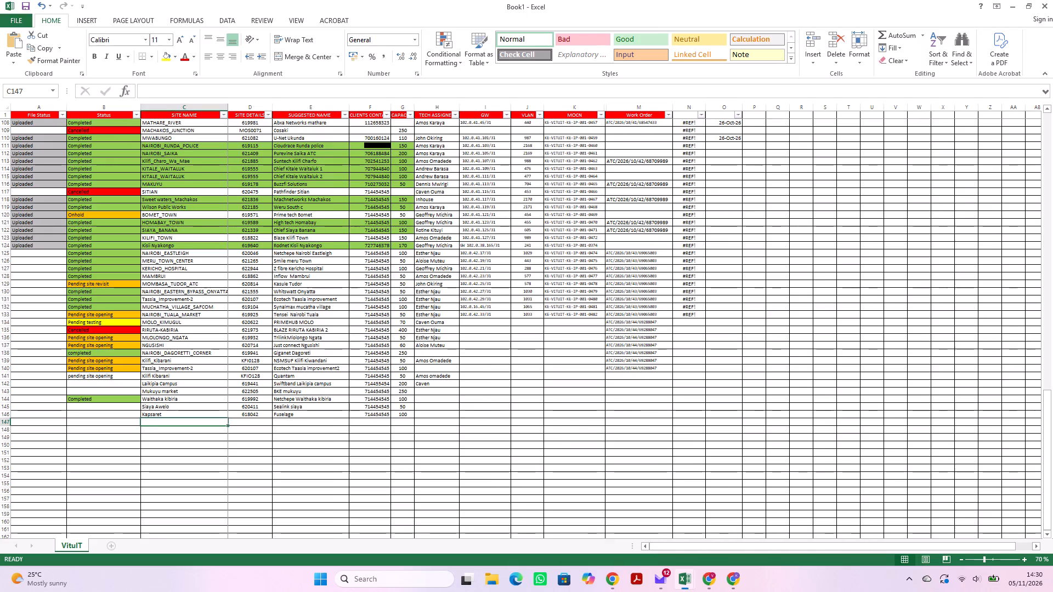
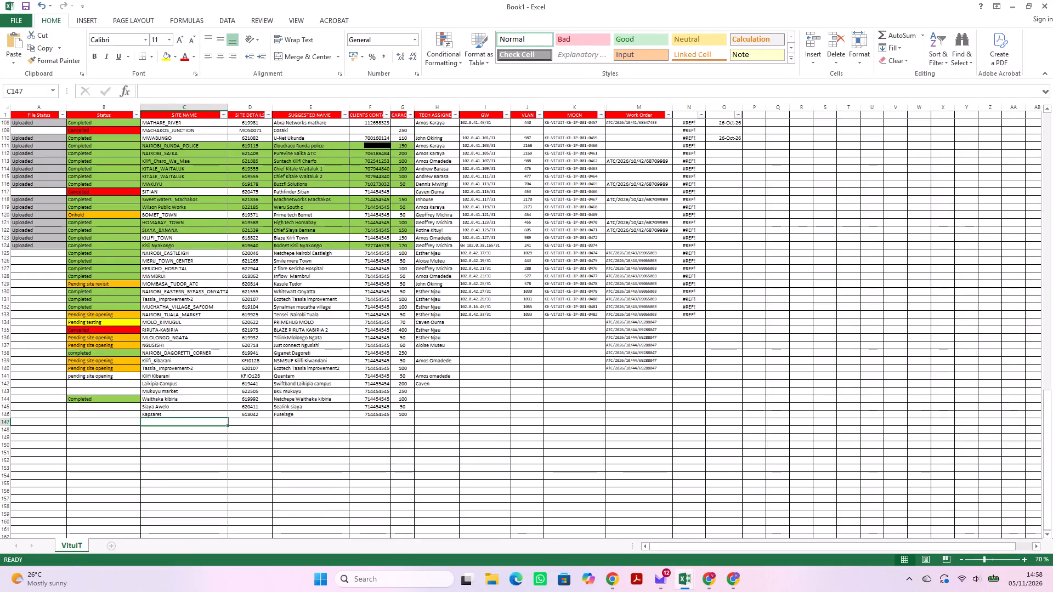
Set the status of the MOMBASA_TUDOR_ATC site in row 129 to completed.
click(88, 391)
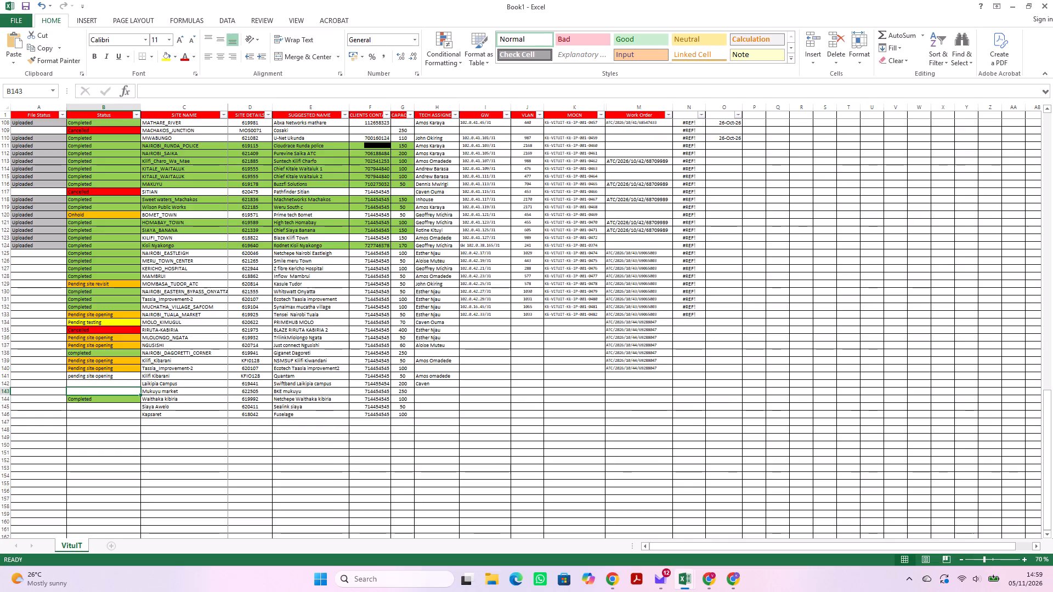
click(131, 285)
key(BackSpace)
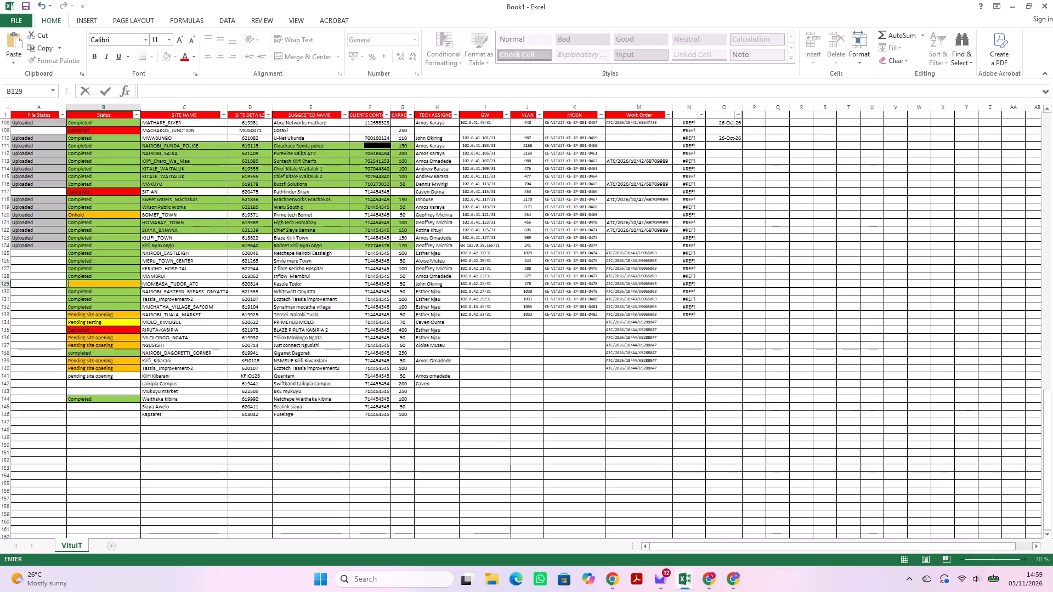
text(compl)
text(eted)
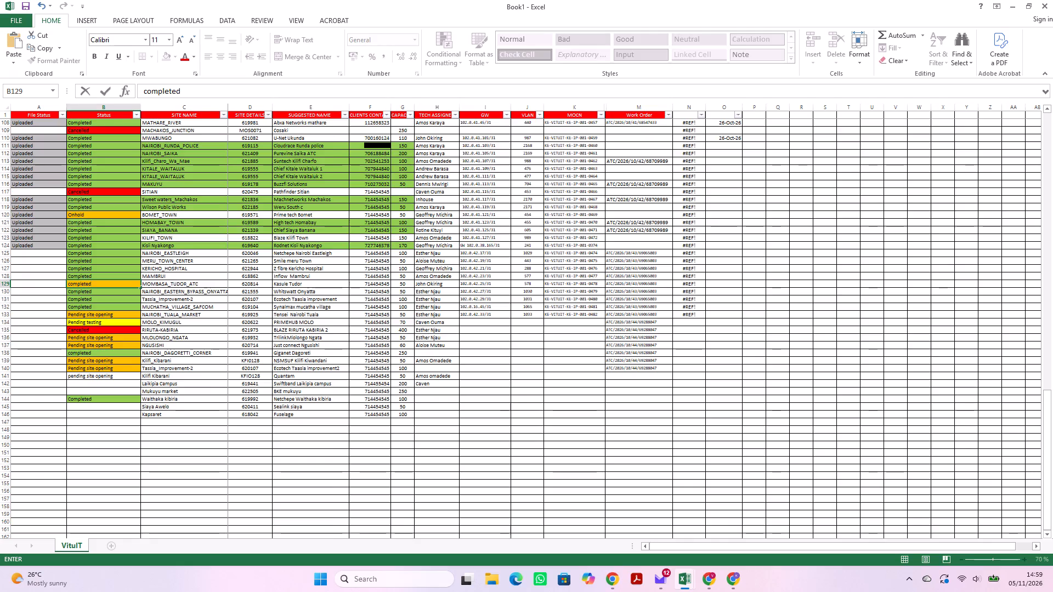
click(125, 296)
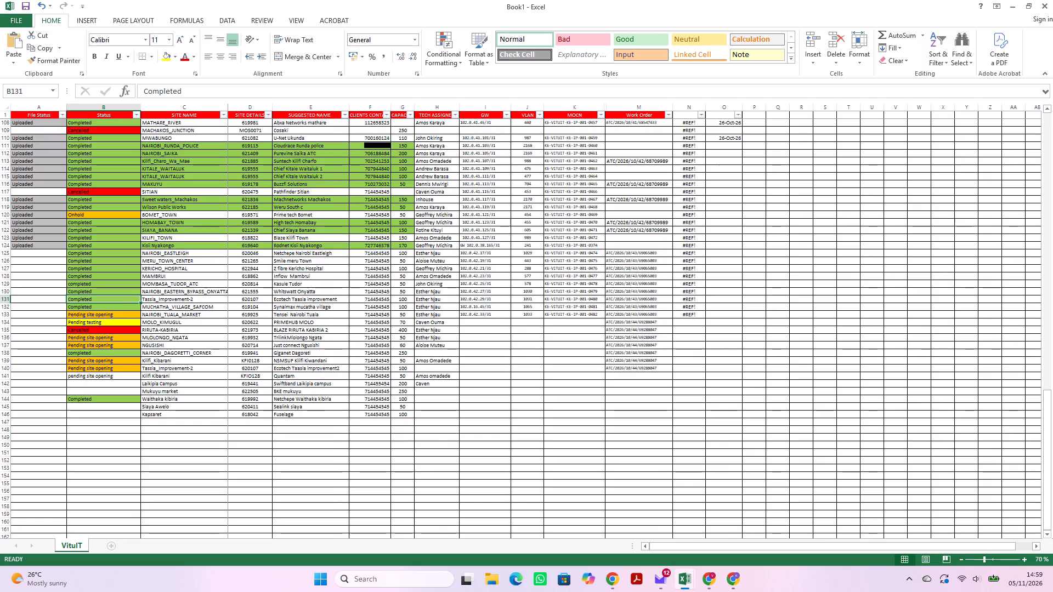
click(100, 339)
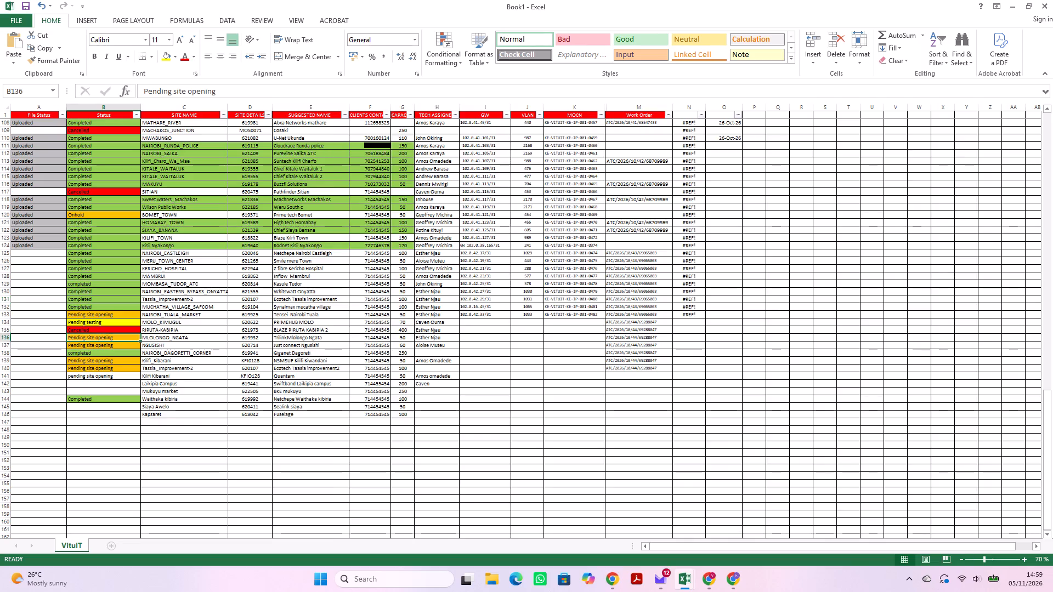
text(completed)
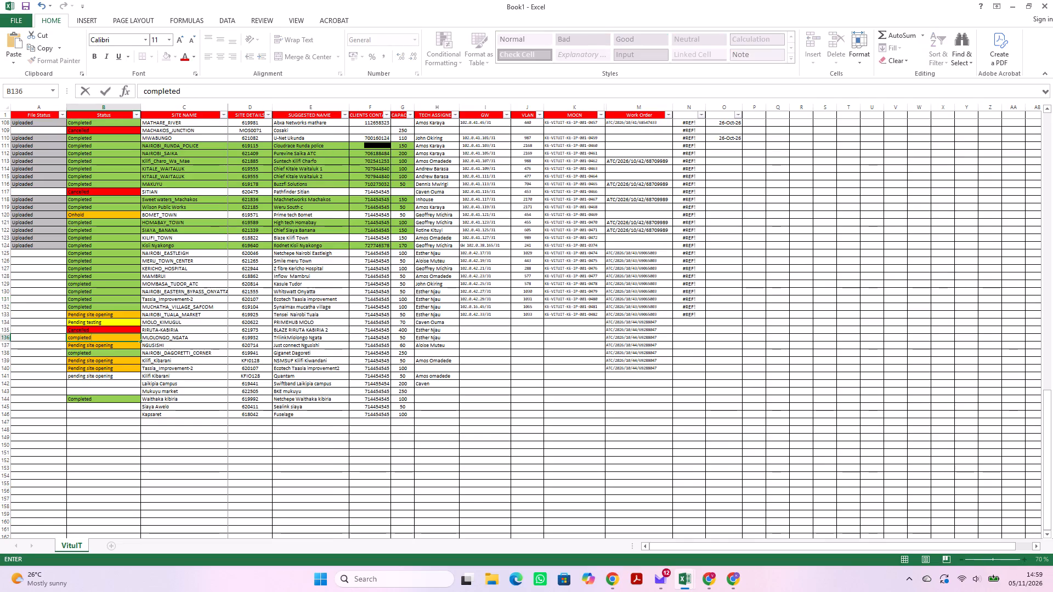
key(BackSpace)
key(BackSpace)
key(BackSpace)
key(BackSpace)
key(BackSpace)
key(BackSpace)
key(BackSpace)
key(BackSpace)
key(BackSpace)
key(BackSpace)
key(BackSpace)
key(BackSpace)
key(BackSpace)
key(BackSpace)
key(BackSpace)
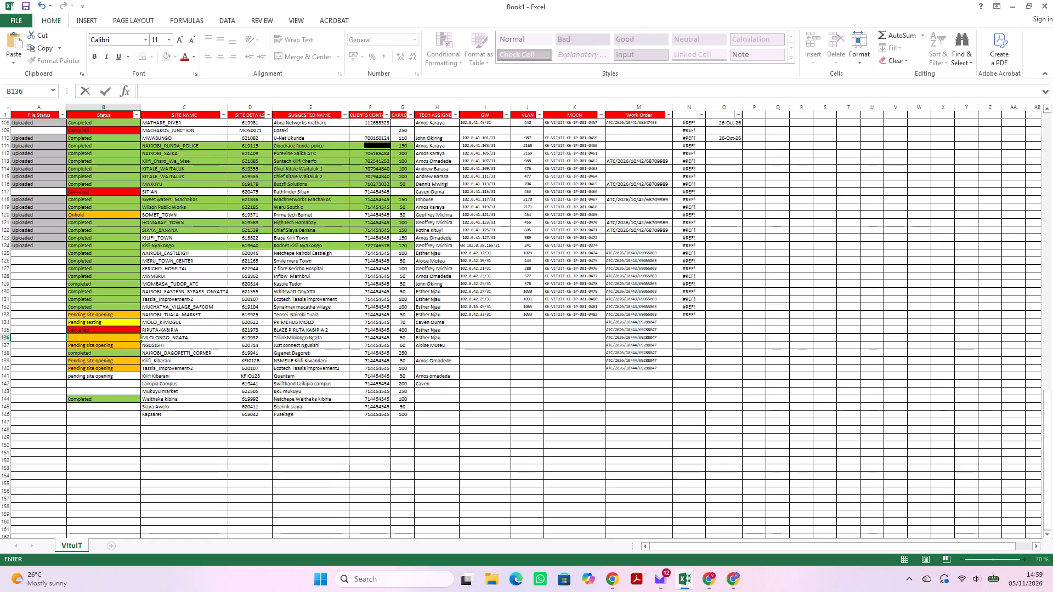
Enter pending site opening as the status of the MLOLONGO_NGATA site in row 136.
text(po)
key(BackSpace)
text(ending)
key(space)
text(sited)
key(space)
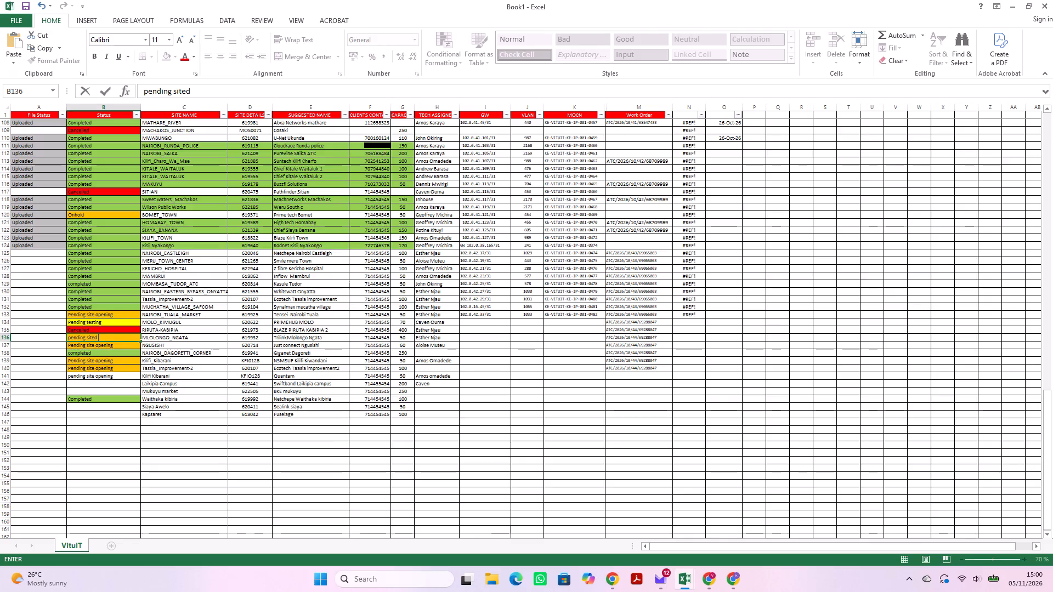
text(opening)
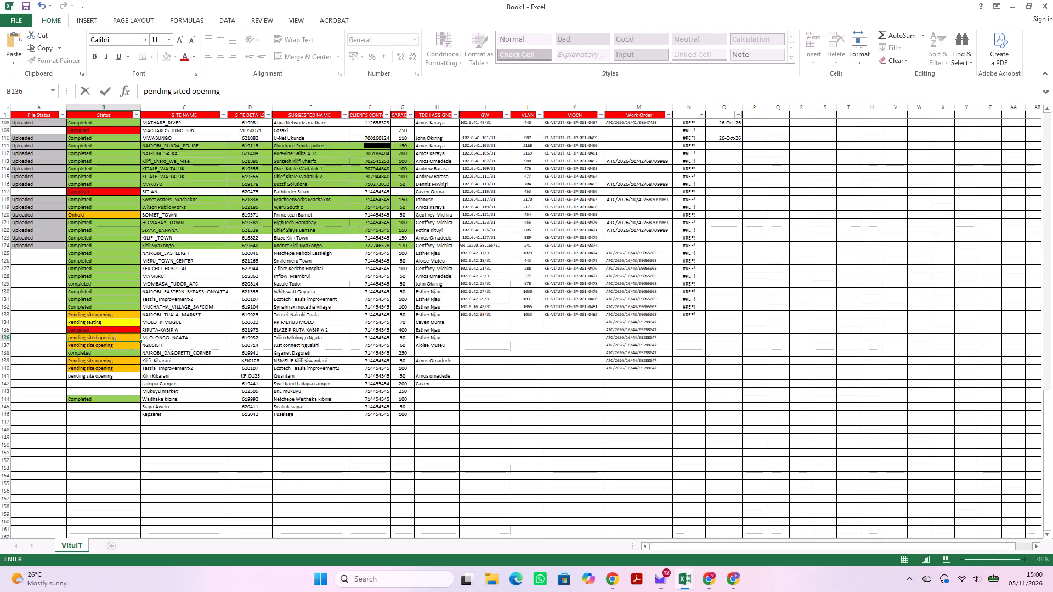
click(99, 337)
key(BackSpace)
key(BackSpace)
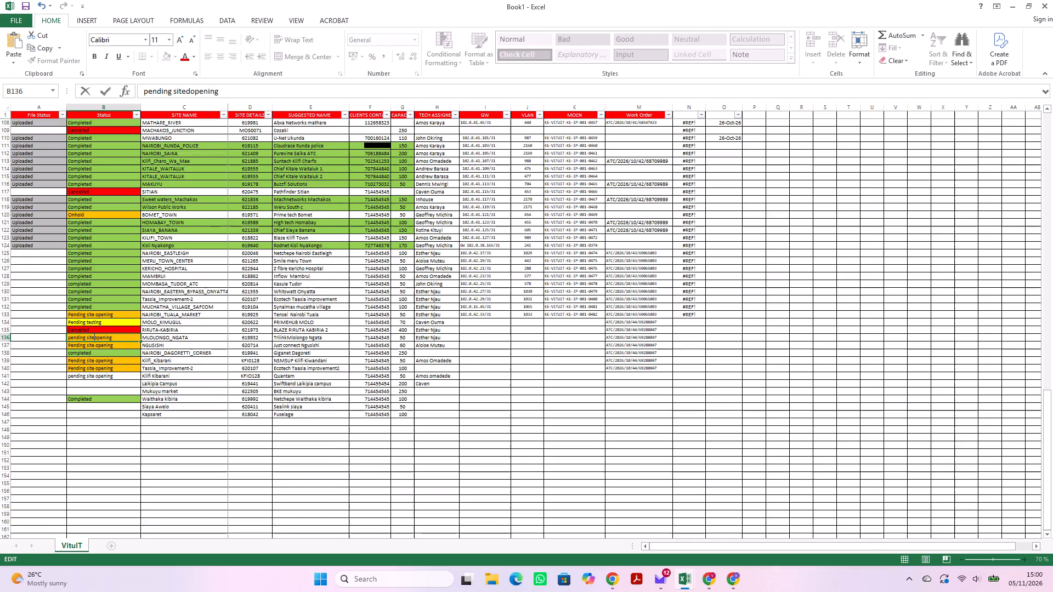
key(space)
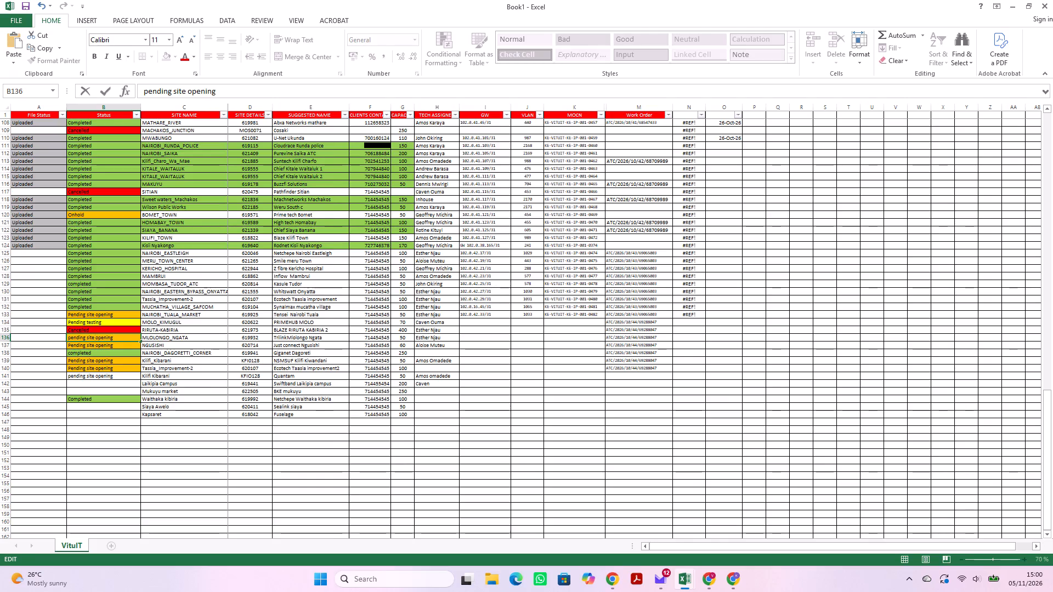
Set the status of the Tassia_Improvement-2 site in row 140 to completed.
click(108, 368)
text(co)
text(mplr)
key(BackSpace)
text(eted)
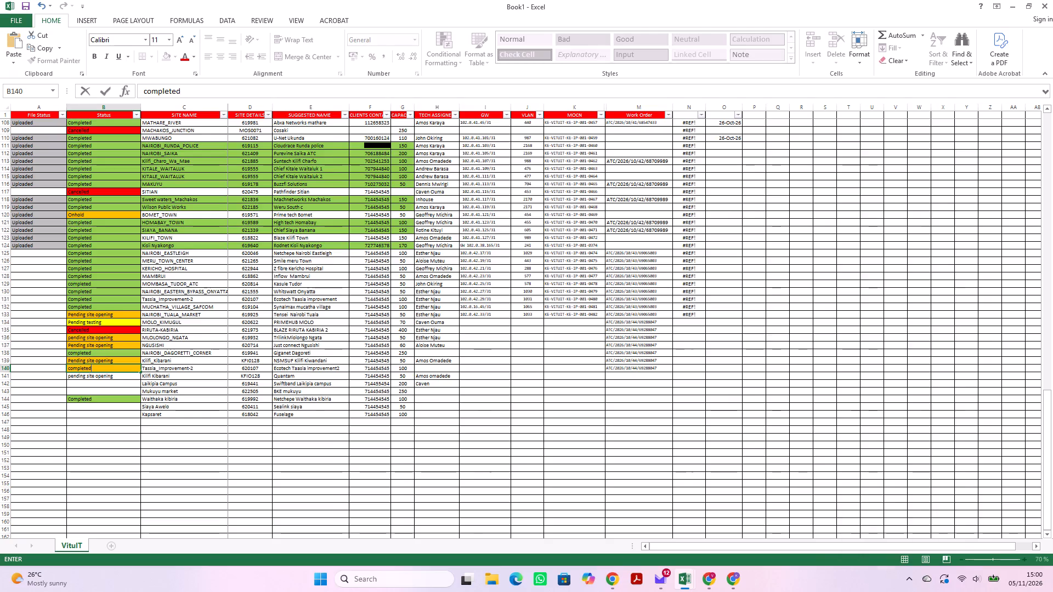
click(110, 385)
Start a new site entry in row 147 with the site name Nairobi Aga-khan Hospital.
click(152, 425)
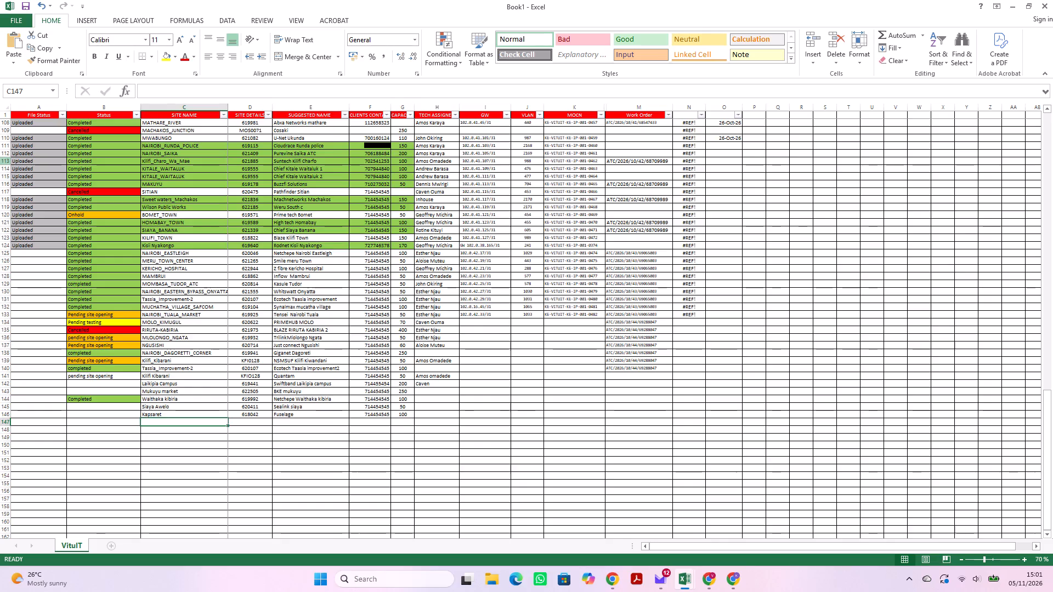
click(185, 420)
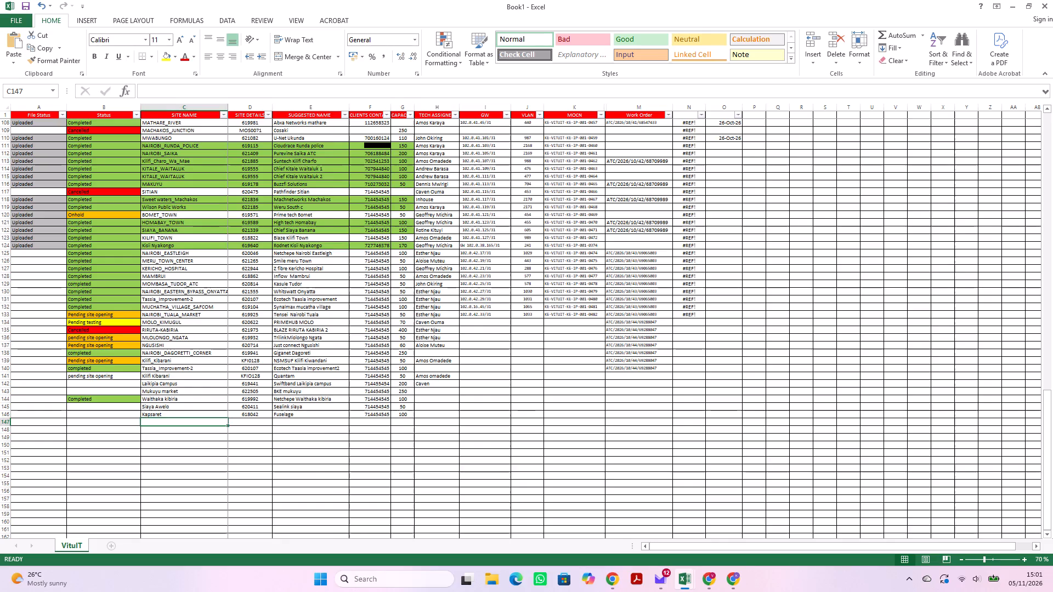
click(185, 420)
click(186, 424)
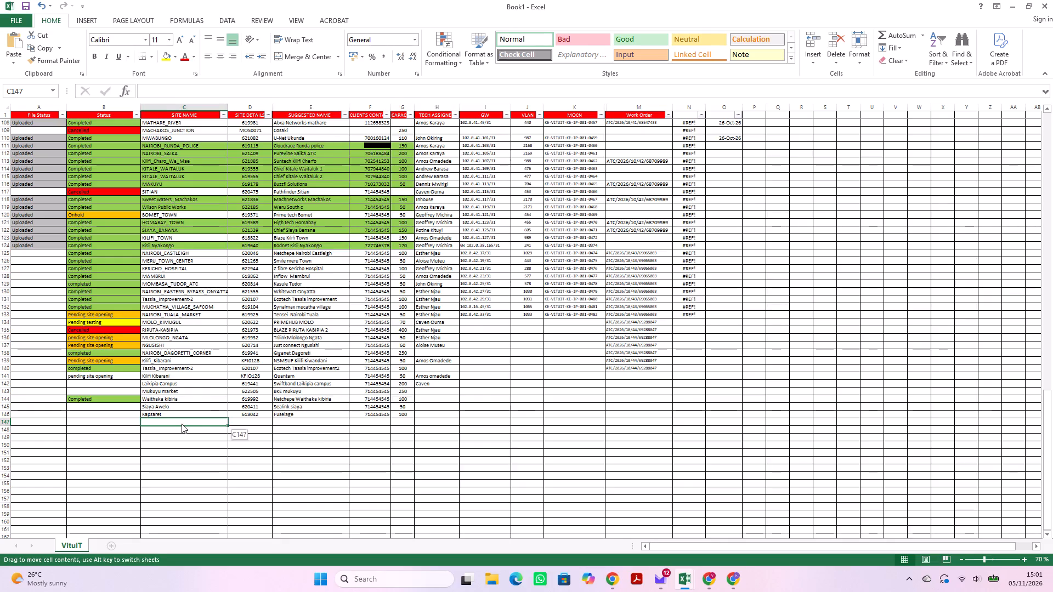
click(182, 424)
key(shift+n)
key(a)
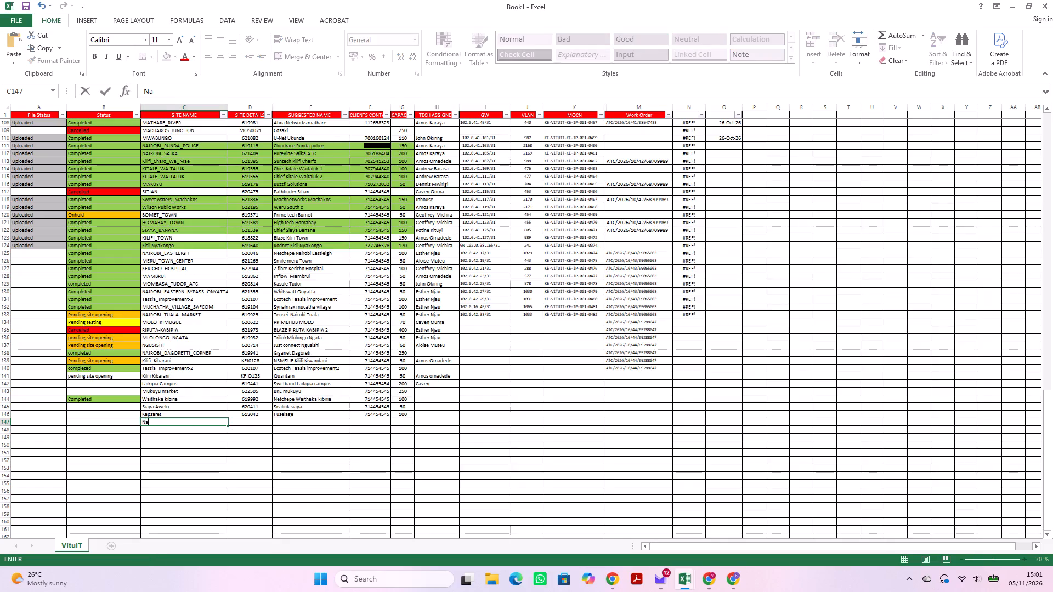
text(irobi)
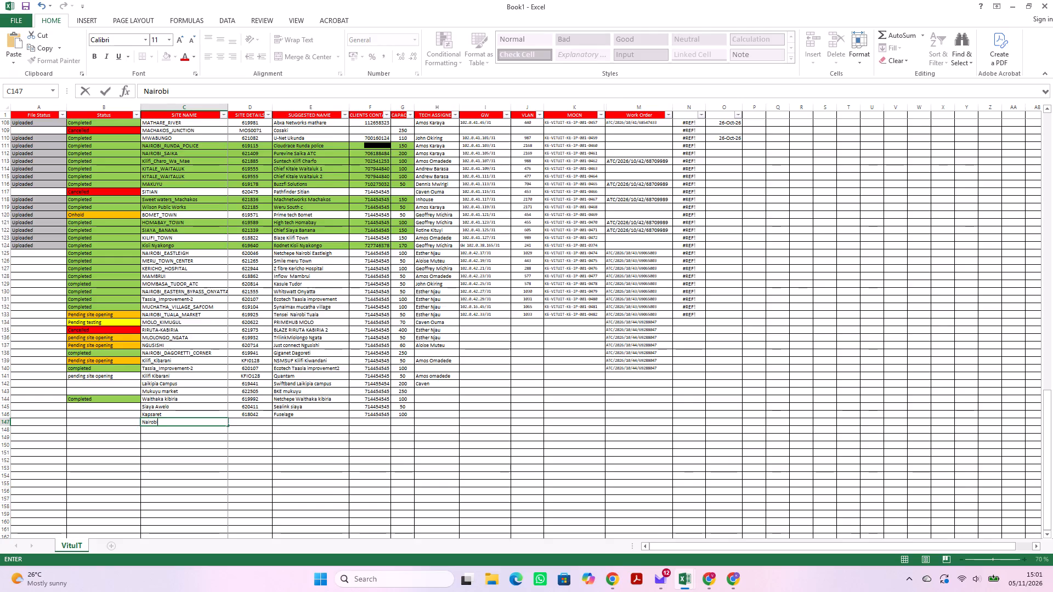
key(space)
key(shift+a)
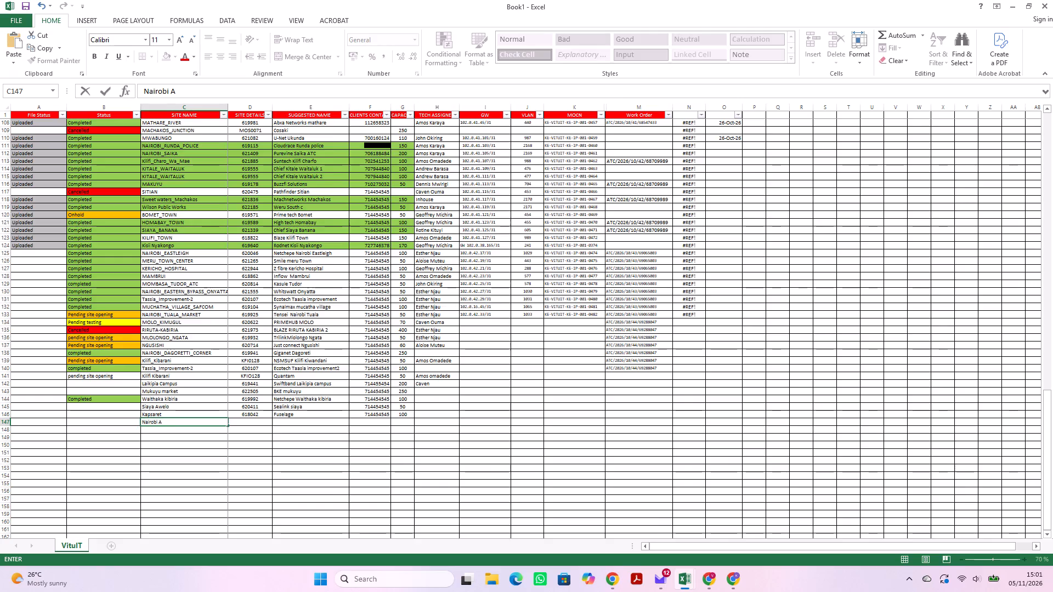
key(a)
key(BackSpace)
text(ga-kn)
key(BackSpace)
text(han)
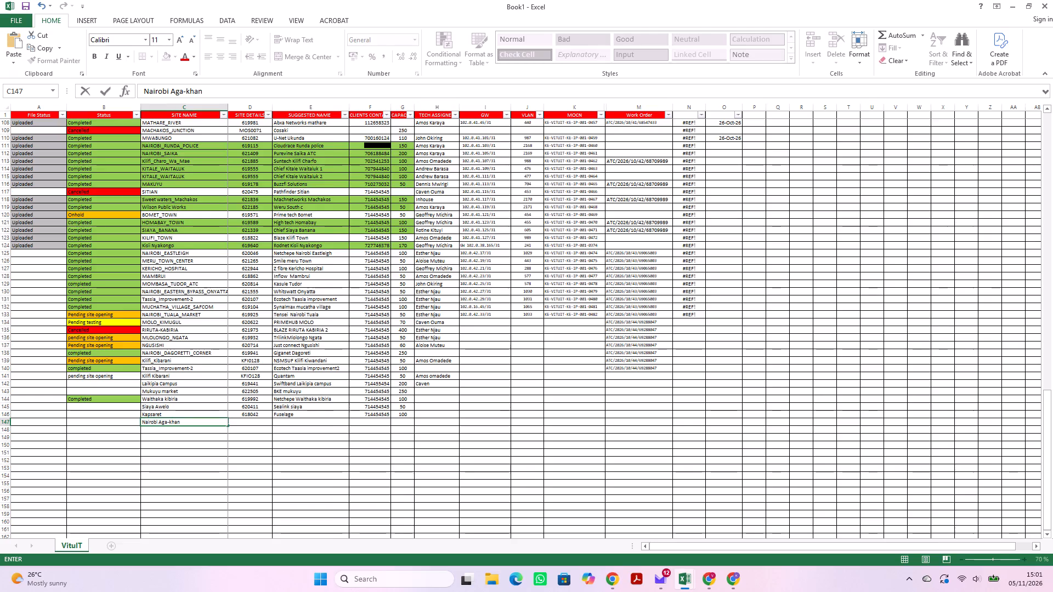
key(space)
text(Hos)
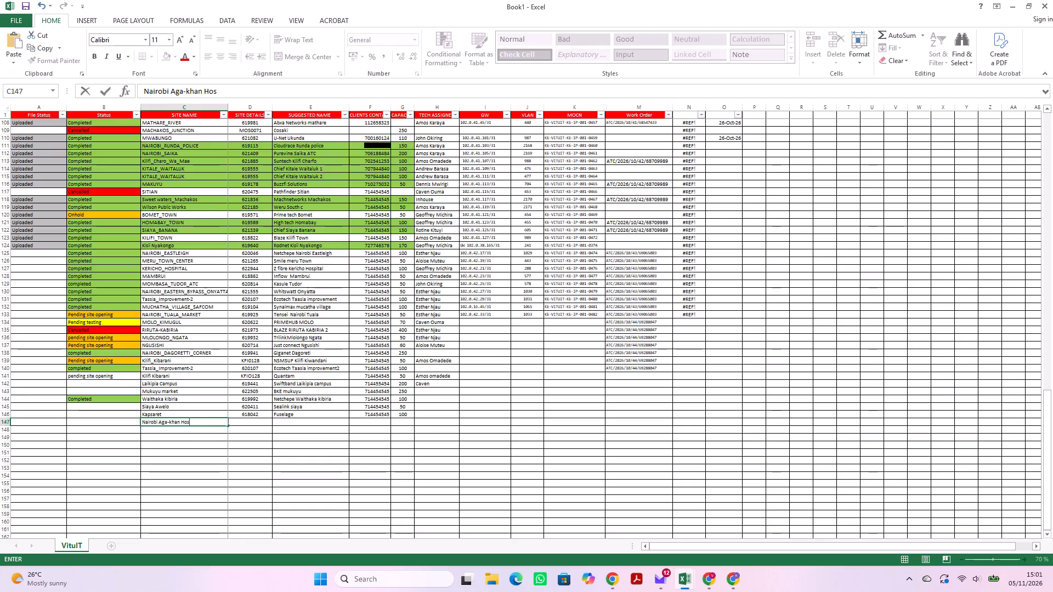
text(pital)
Enter 619901 as the site details for the Nairobi Aga-khan Hospital row.
click(241, 423)
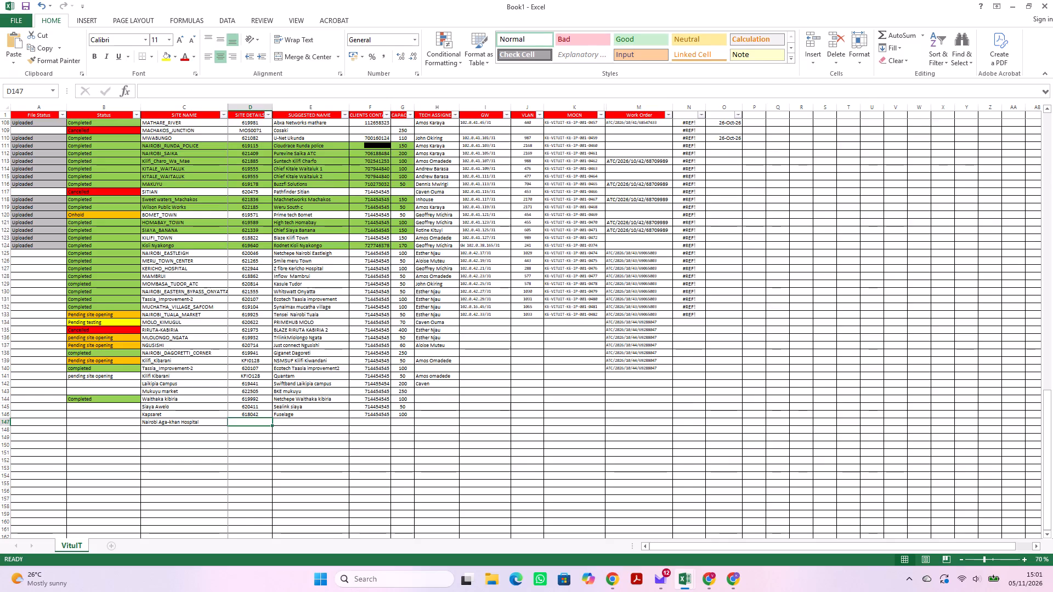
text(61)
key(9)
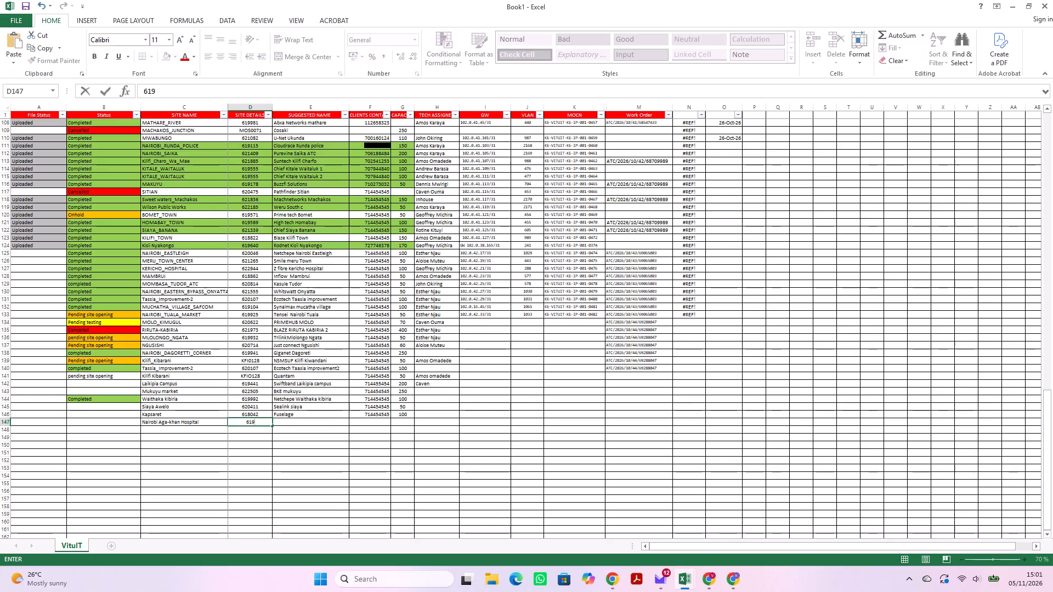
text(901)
Enter just connect Aga-khan as the suggested name for the Nairobi Aga-khan Hospital row.
click(284, 424)
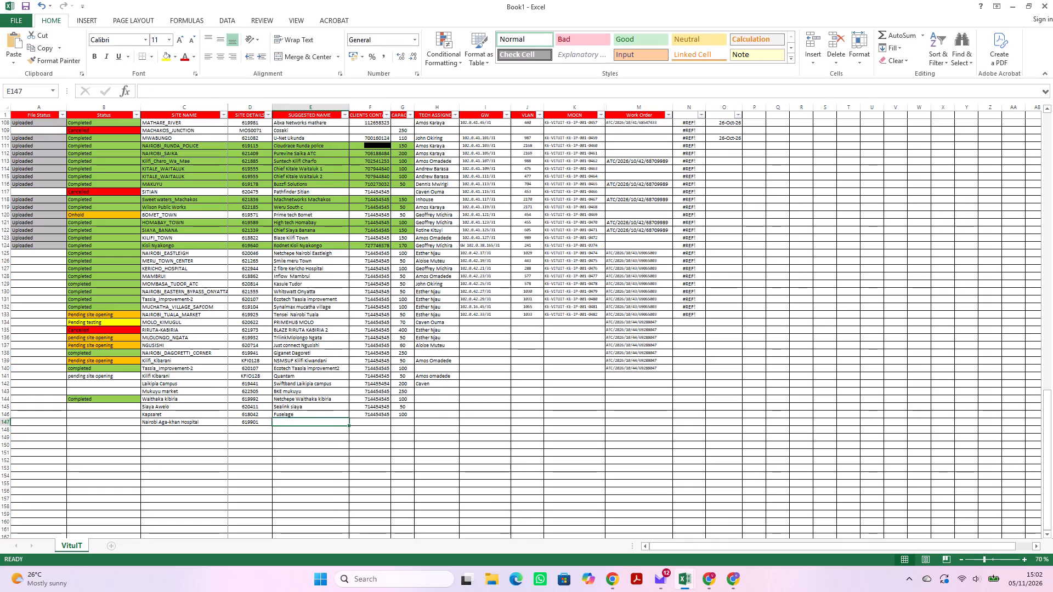
text(just c)
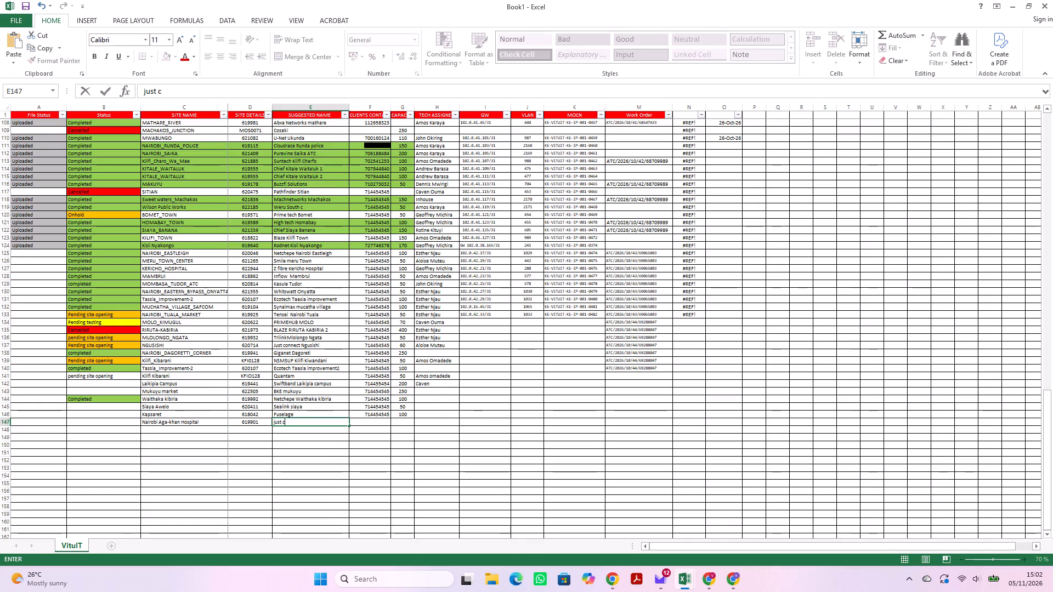
text(onnect)
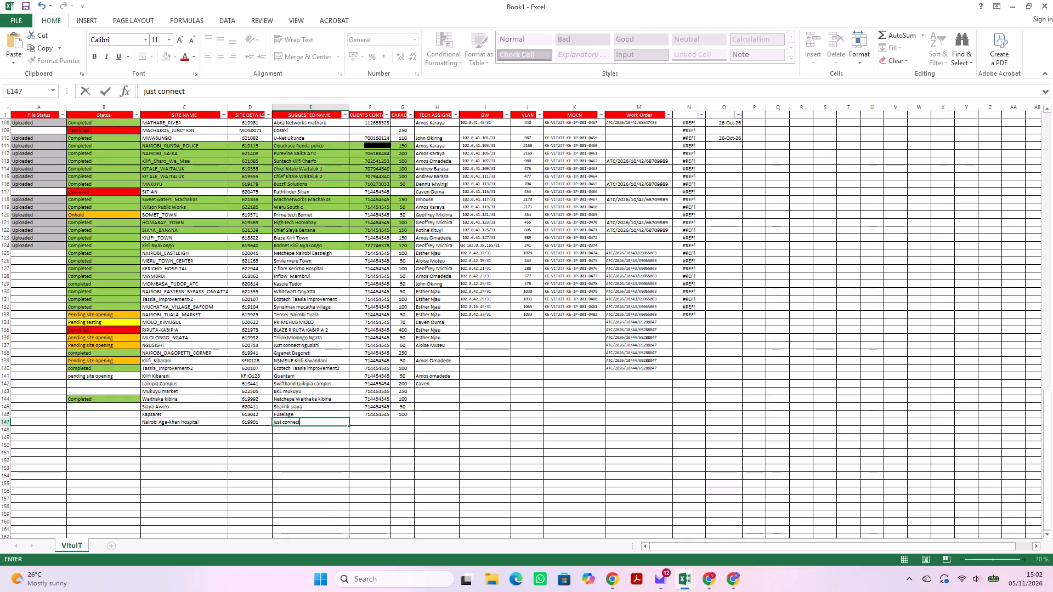
key(space)
key(shift+a)
text(ga-k)
text(han)
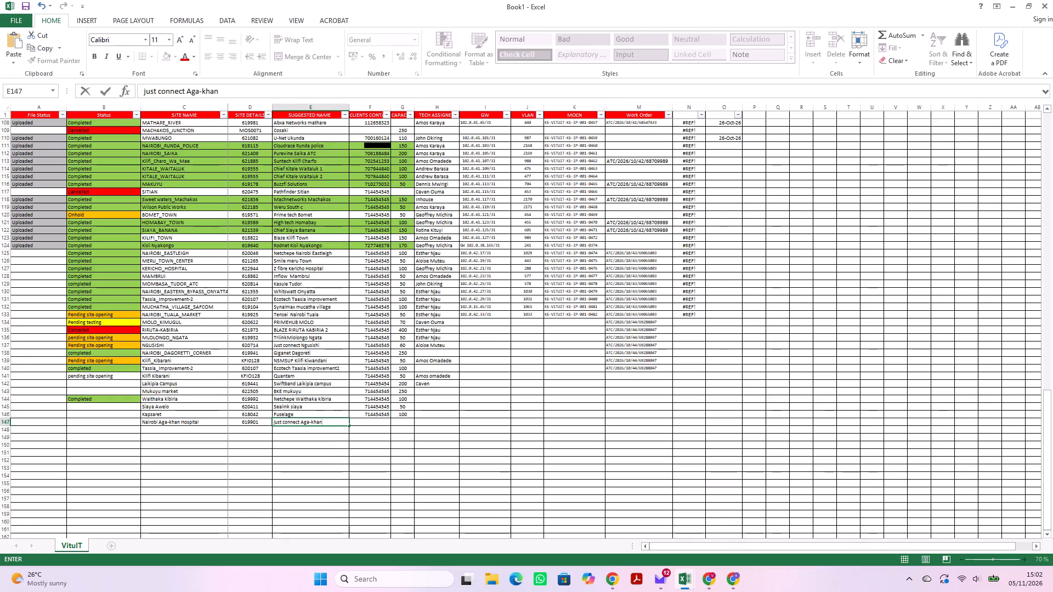
click(382, 422)
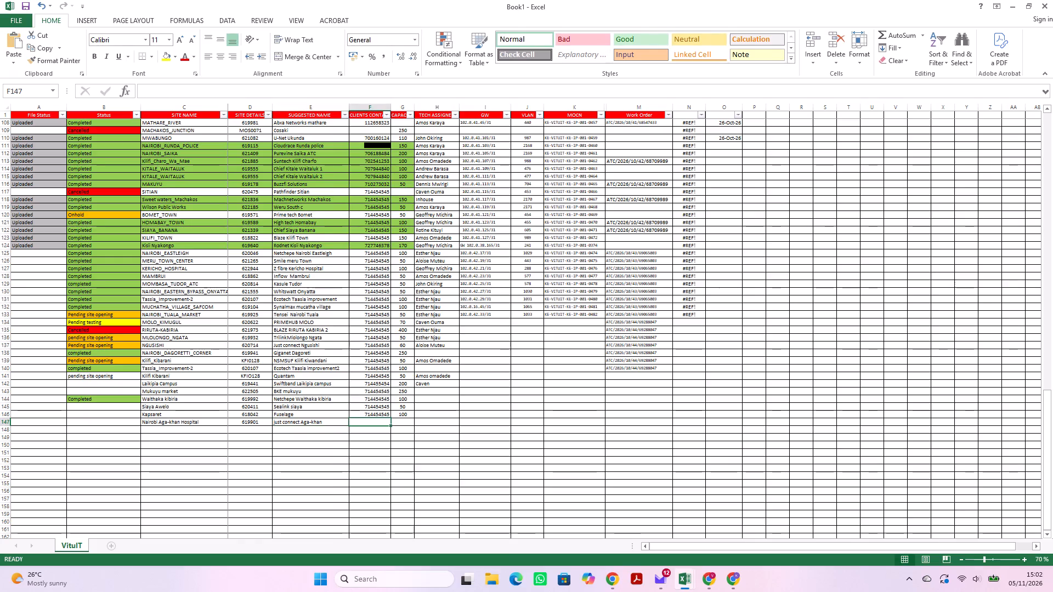
Fill in the client's contact number and a capacity of 100 for the Nairobi Aga-khan Hospital row.
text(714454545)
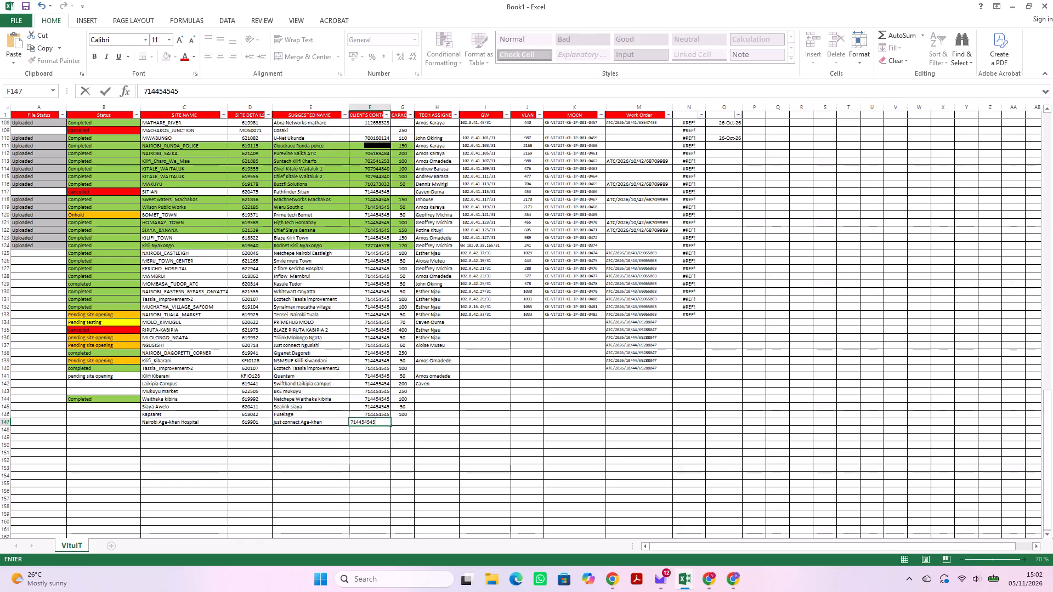
click(402, 422)
text(50)
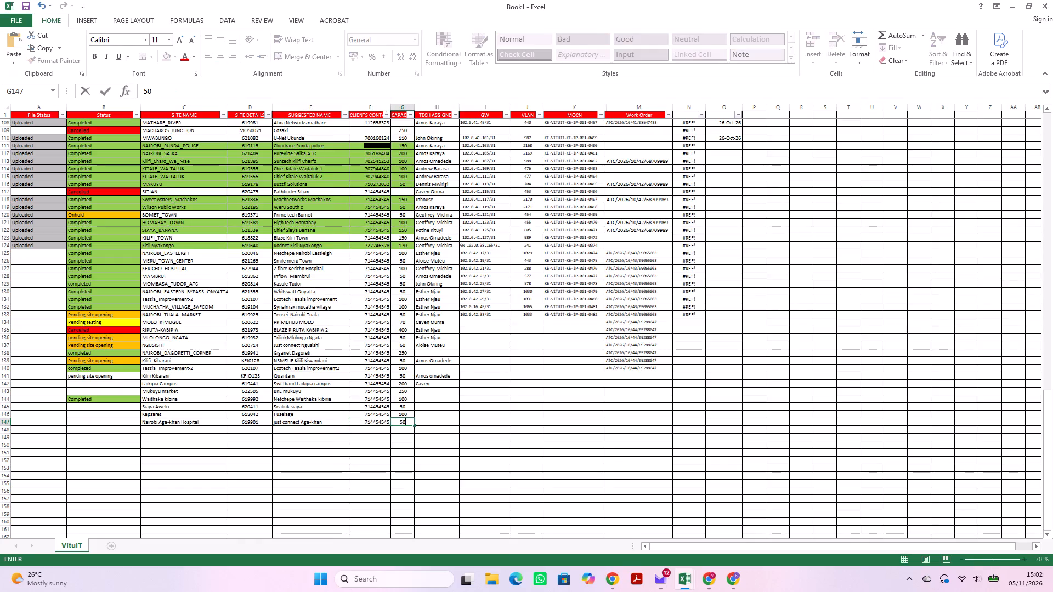
key(BackSpace)
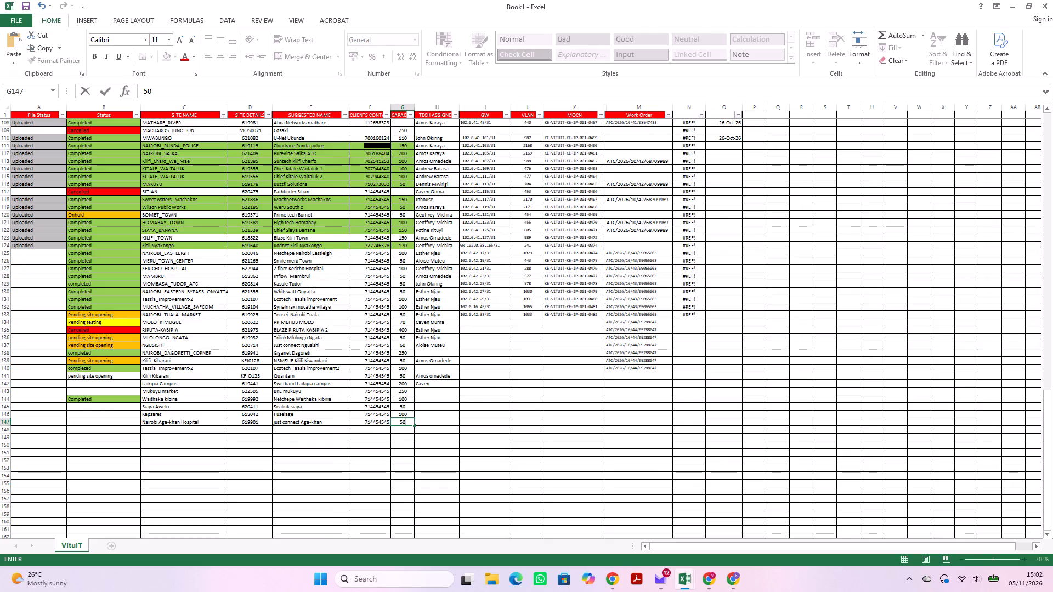
key(BackSpace)
text(100)
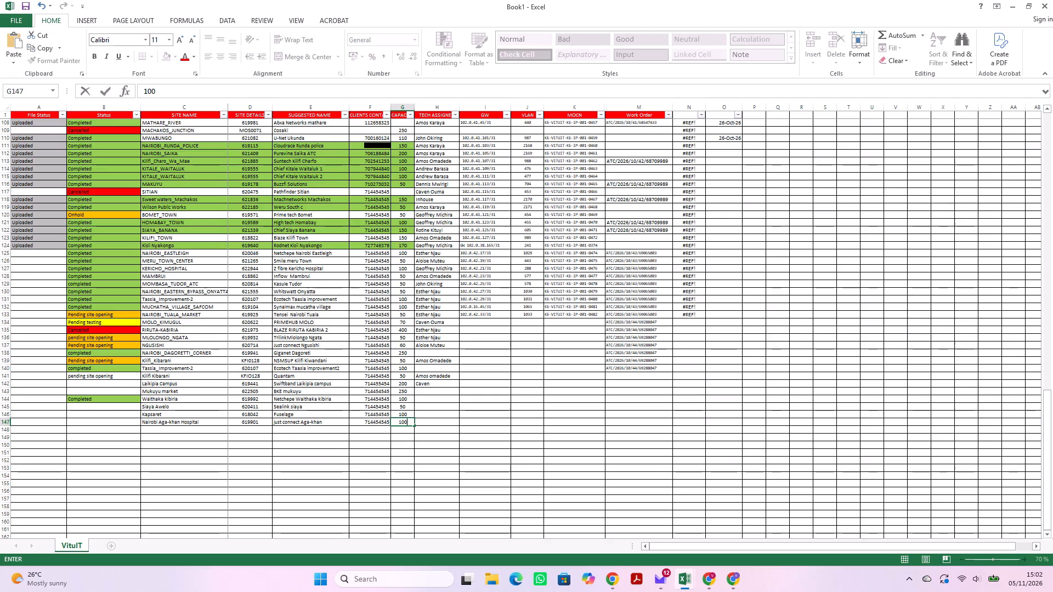
Save the Book1 workbook.
click(15, 20)
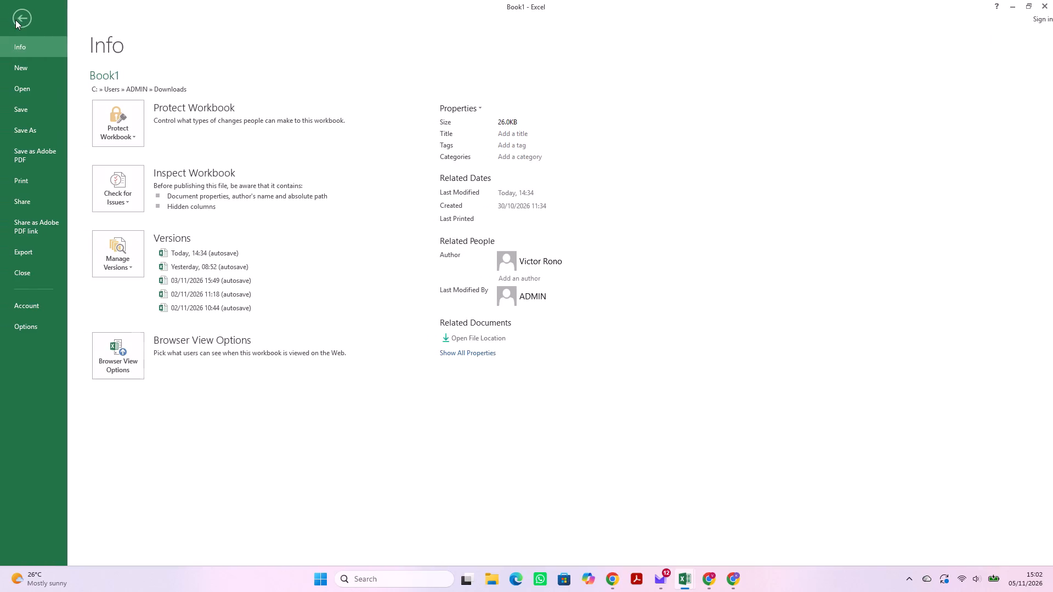
click(29, 112)
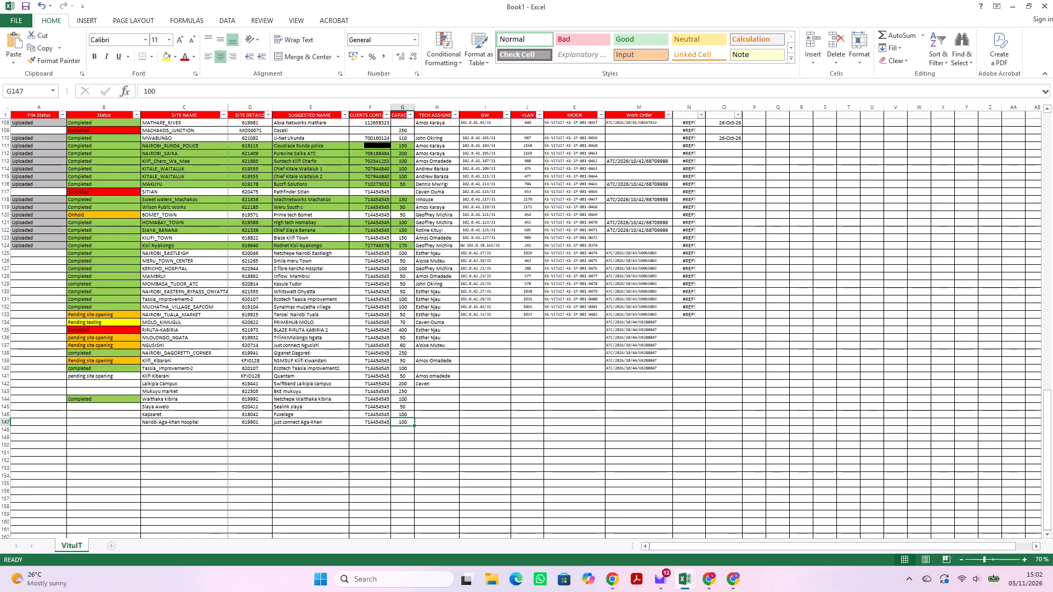
Glance at the Proton Mail window, then bring up the VituIT site list in the Book2 workbook.
click(660, 580)
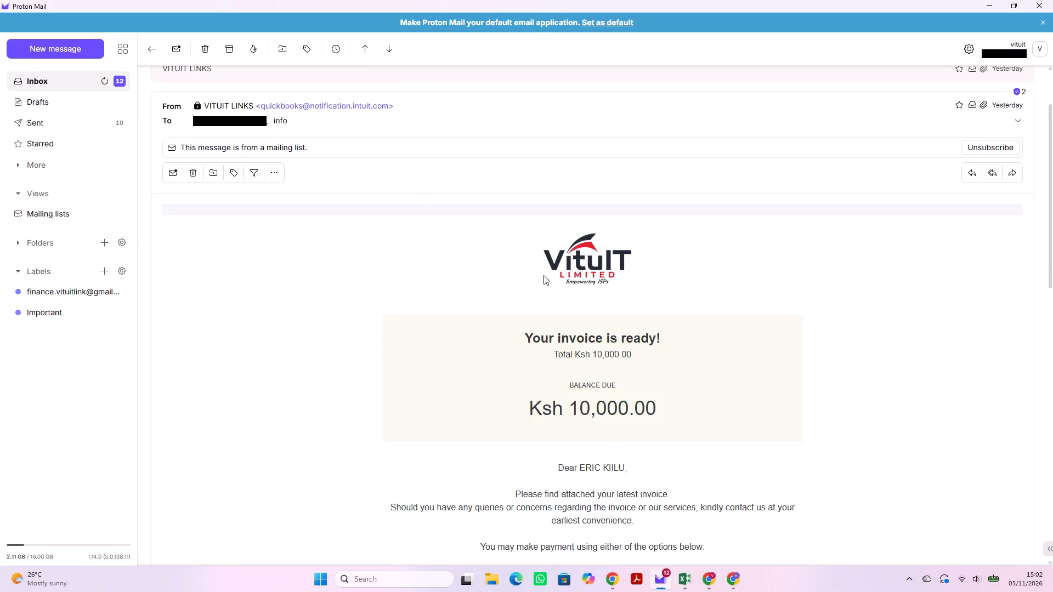
click(687, 580)
click(788, 531)
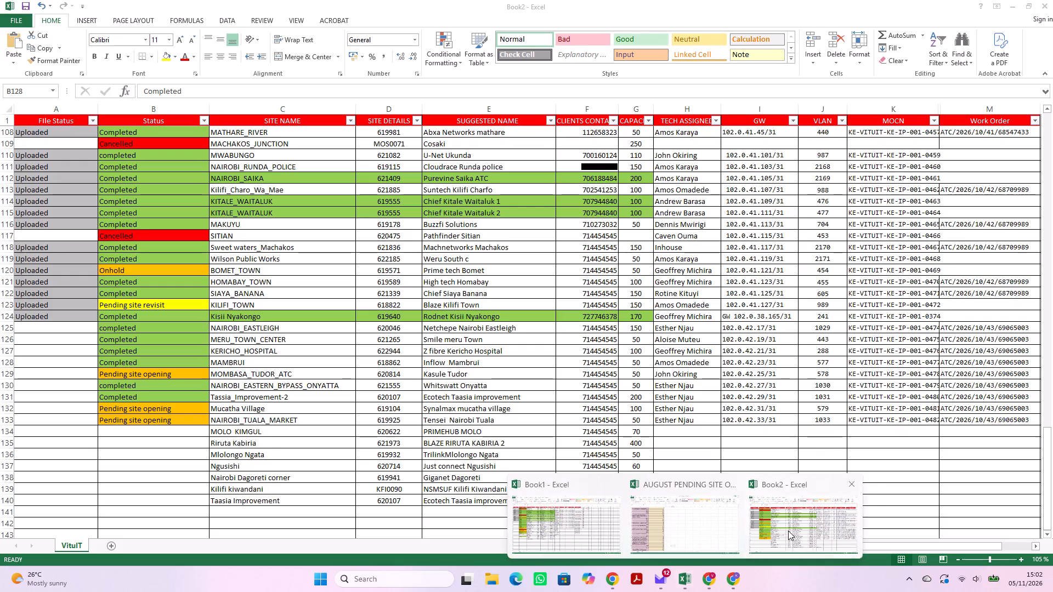
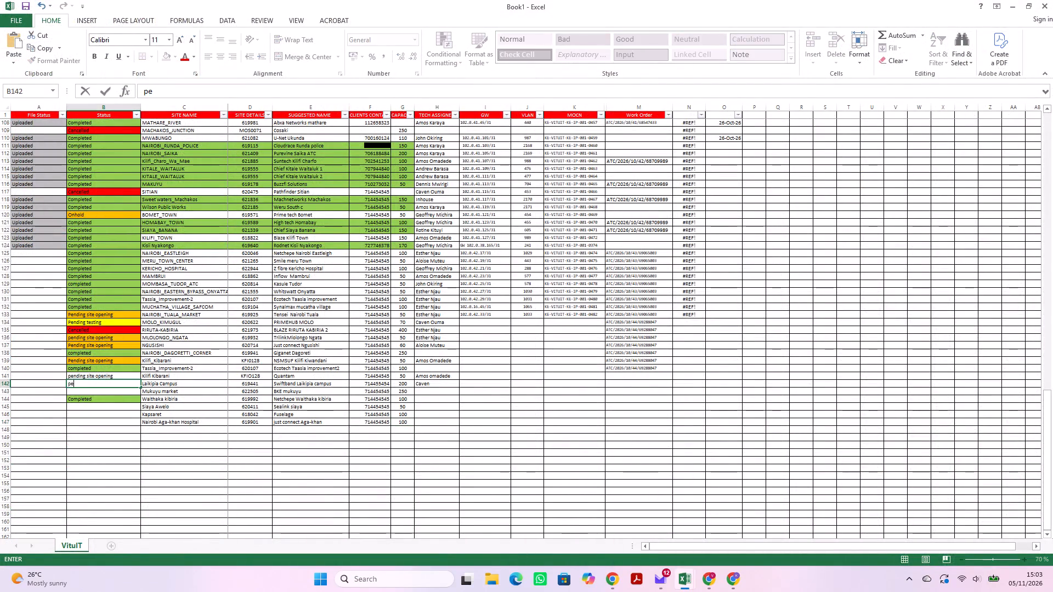
Enter pending si as the status for the Laikipia Campus row.
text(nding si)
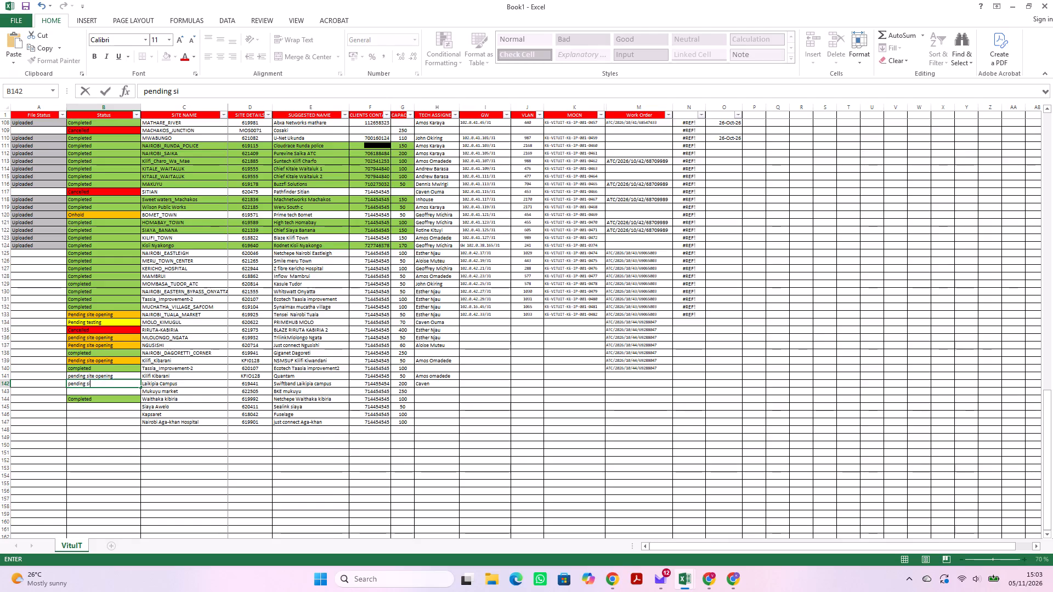
double_click(96, 362)
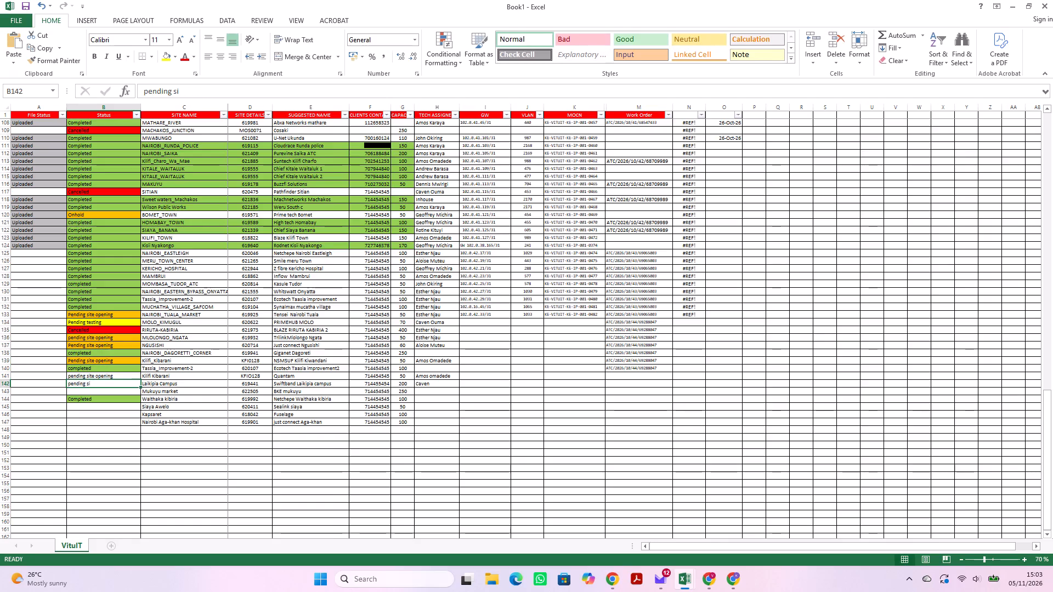
Copy the status text Pending site opening from row 139 into the Status cells of the Kilifi Kibarani (row 141) and Laikipia Campus rows.
double_click(96, 360)
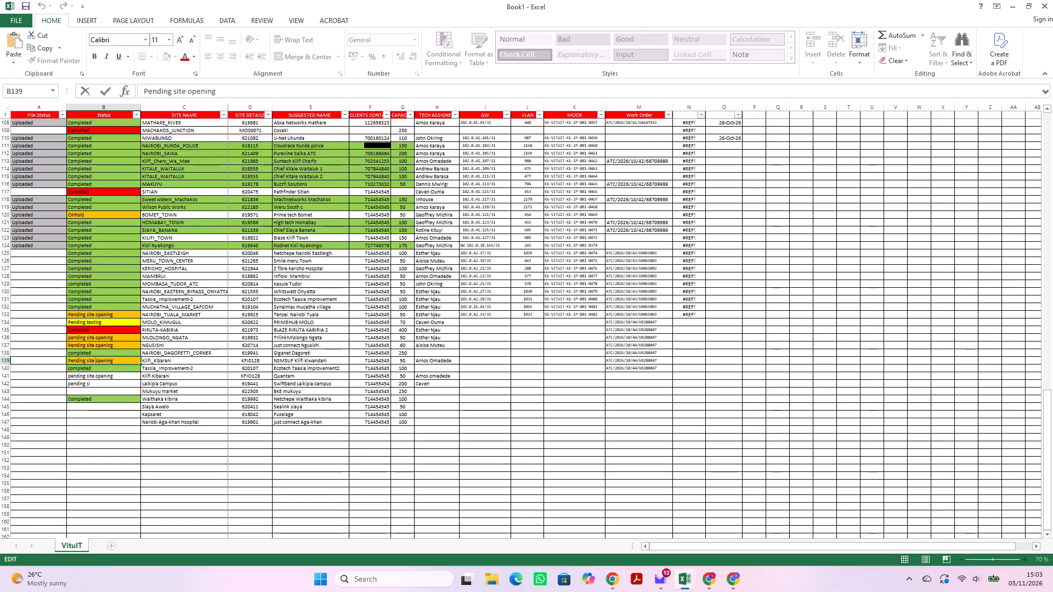
key(ctrl+a)
ctrl+click(96, 360)
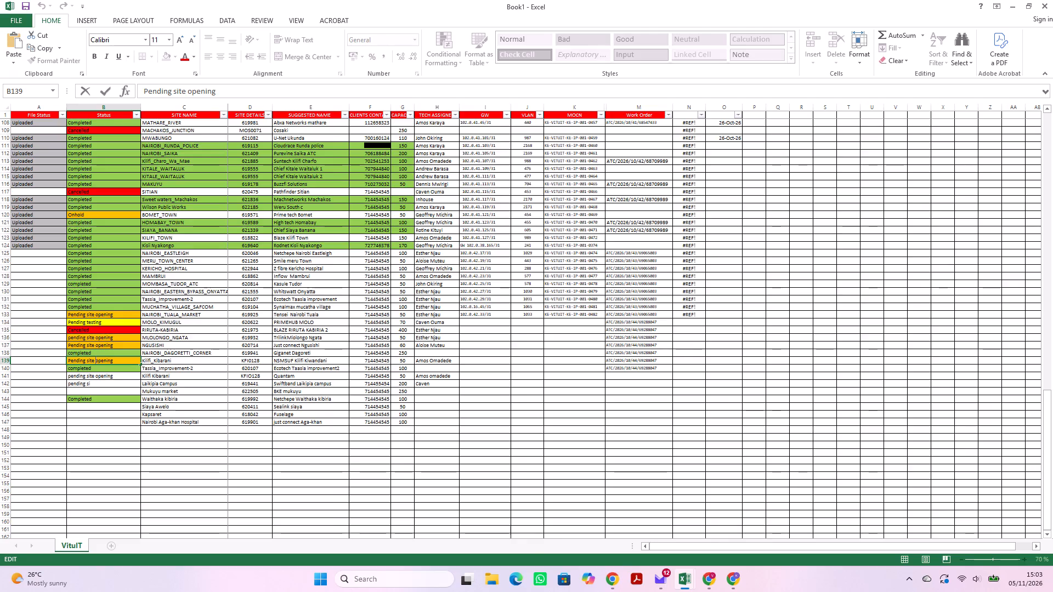
key(ctrl+a)
drag(125, 361, 69, 355)
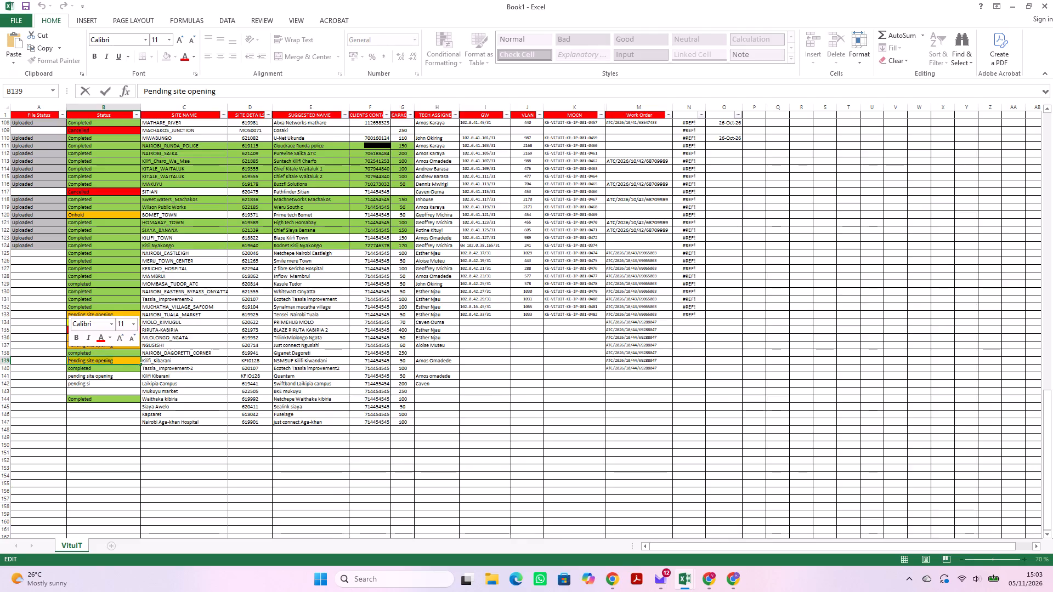
key(ctrl+c)
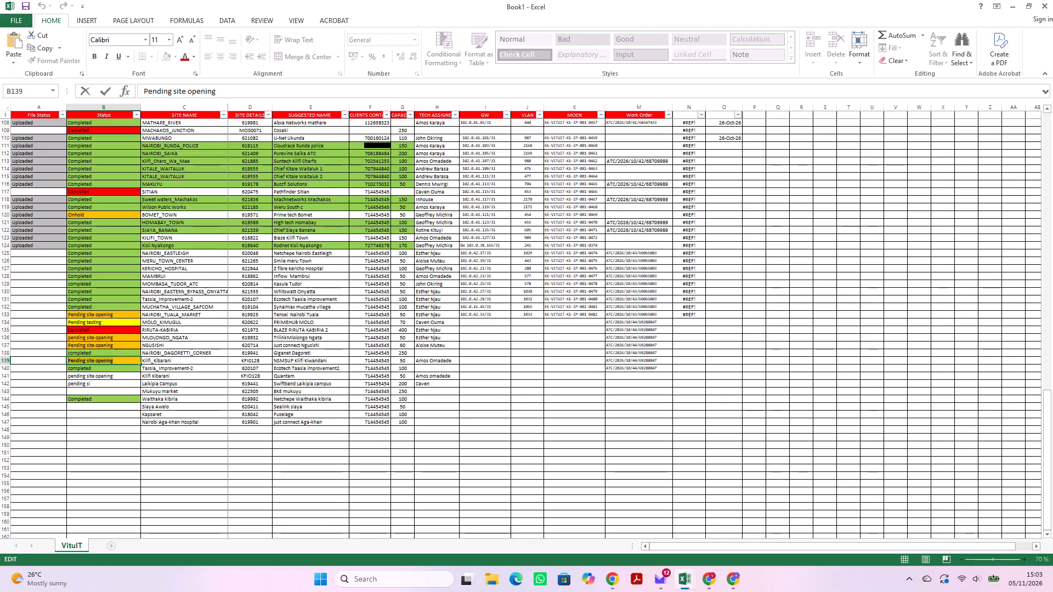
click(81, 378)
key(ctrl+v)
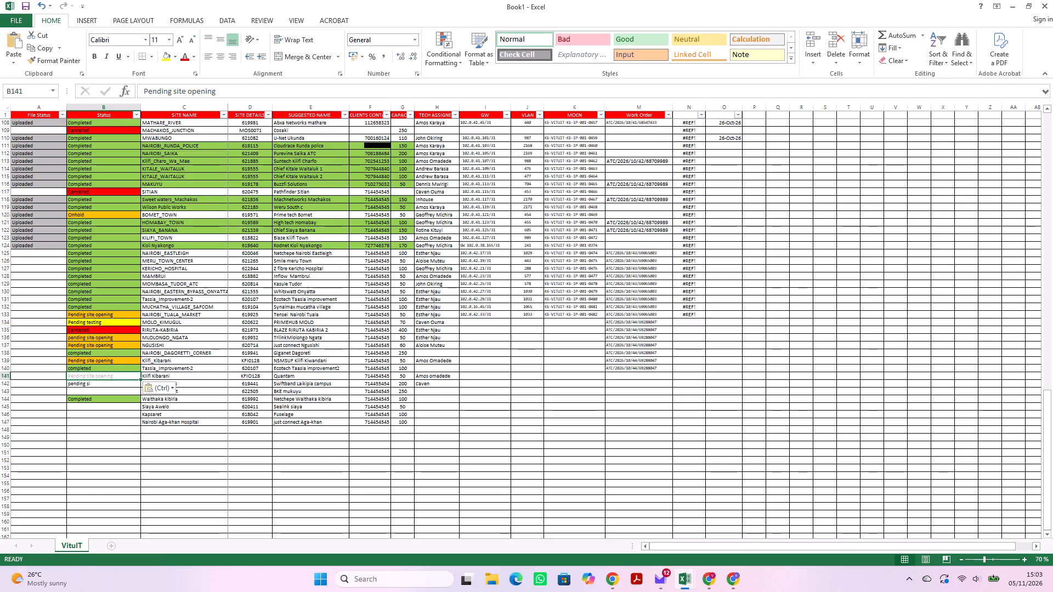
click(81, 378)
click(93, 385)
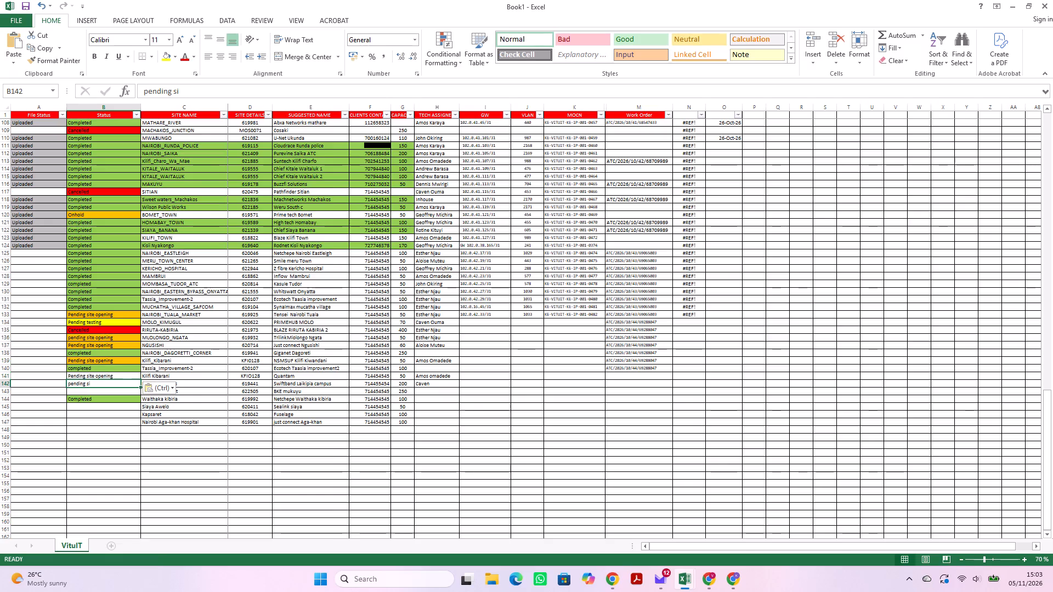
key(ctrl+v)
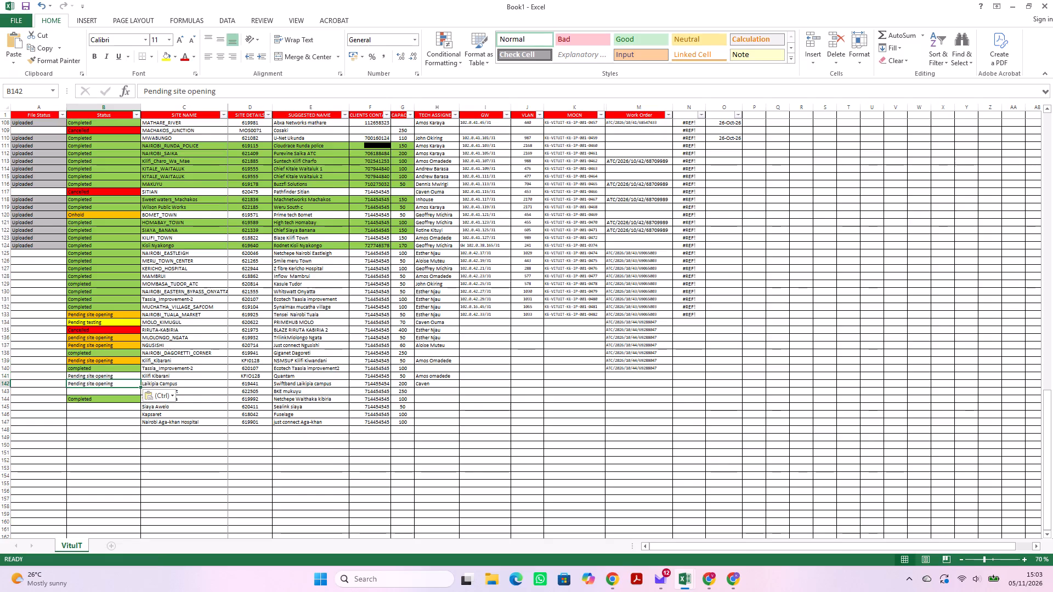
Paste the status Pending site opening into the Mukuyu market, Kapsaret, Siaya Awelo and Nairobi Aga-khan Hospital rows.
click(115, 421)
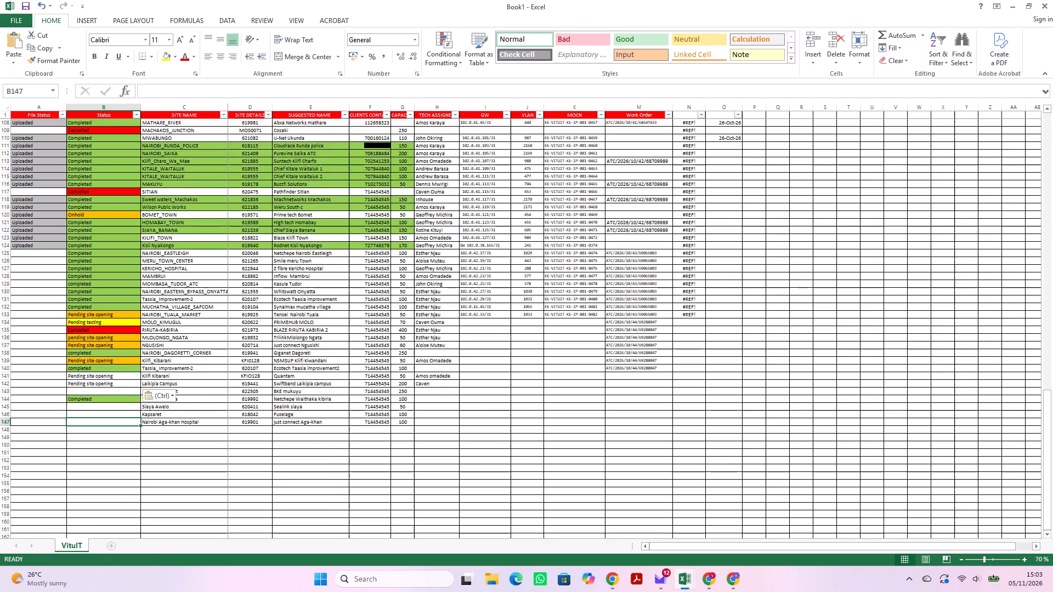
click(115, 394)
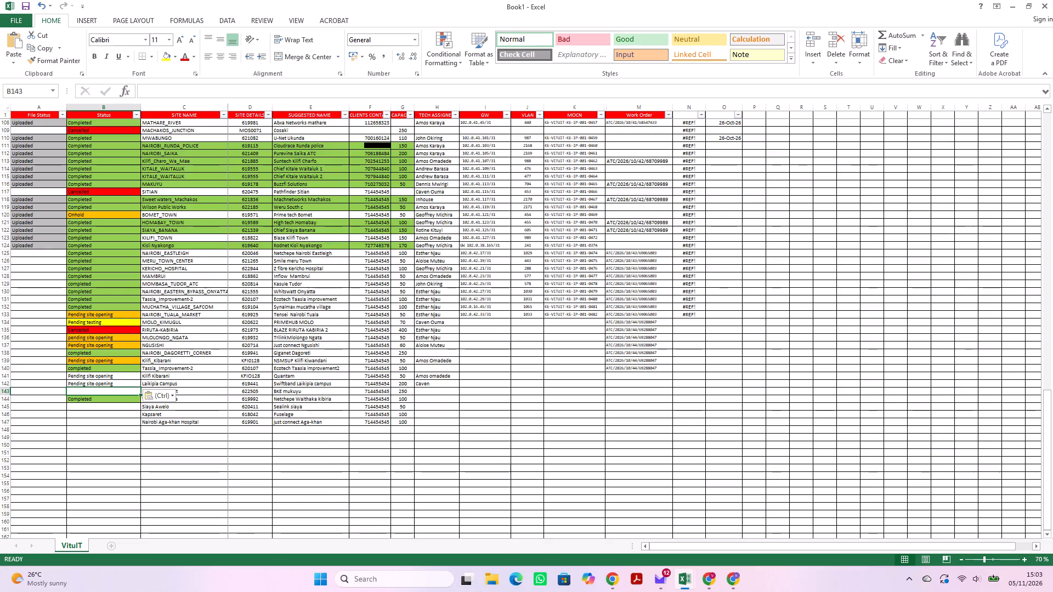
click(191, 443)
click(191, 443)
drag(191, 443, 178, 408)
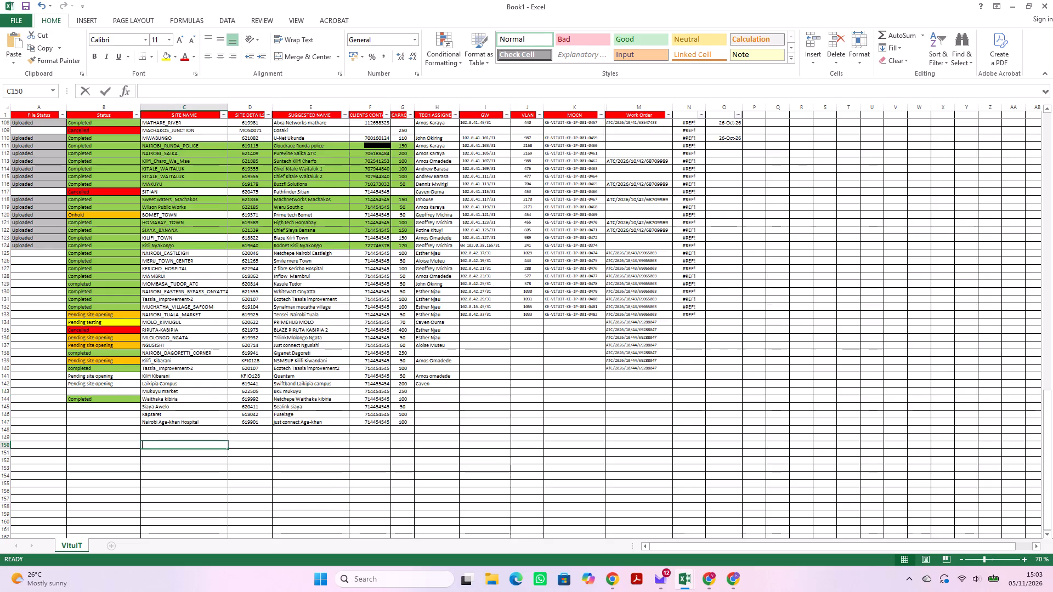
drag(178, 408, 127, 391)
click(127, 391)
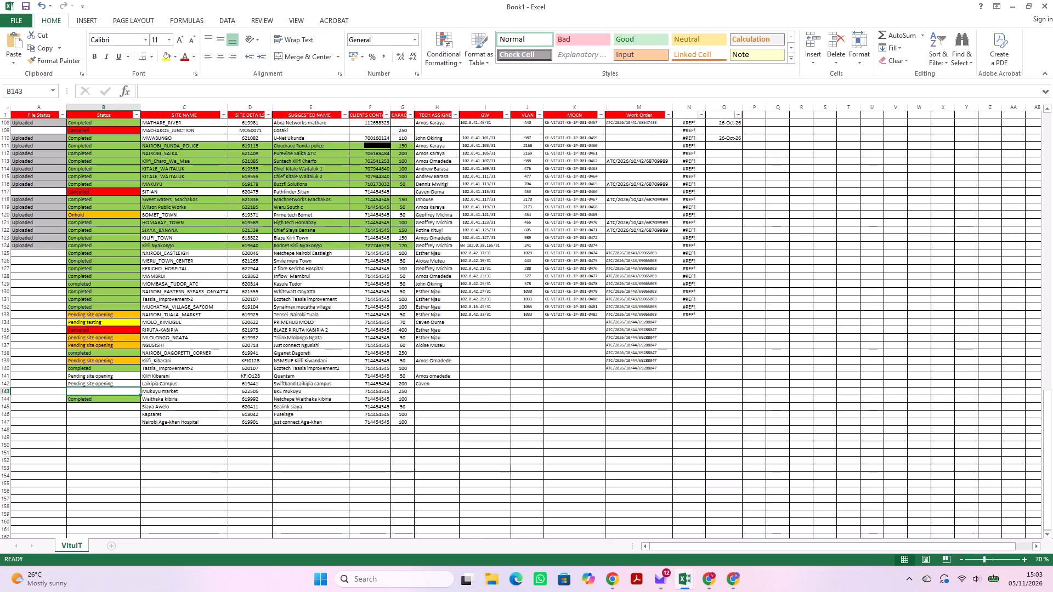
key(ctrl+v)
click(115, 411)
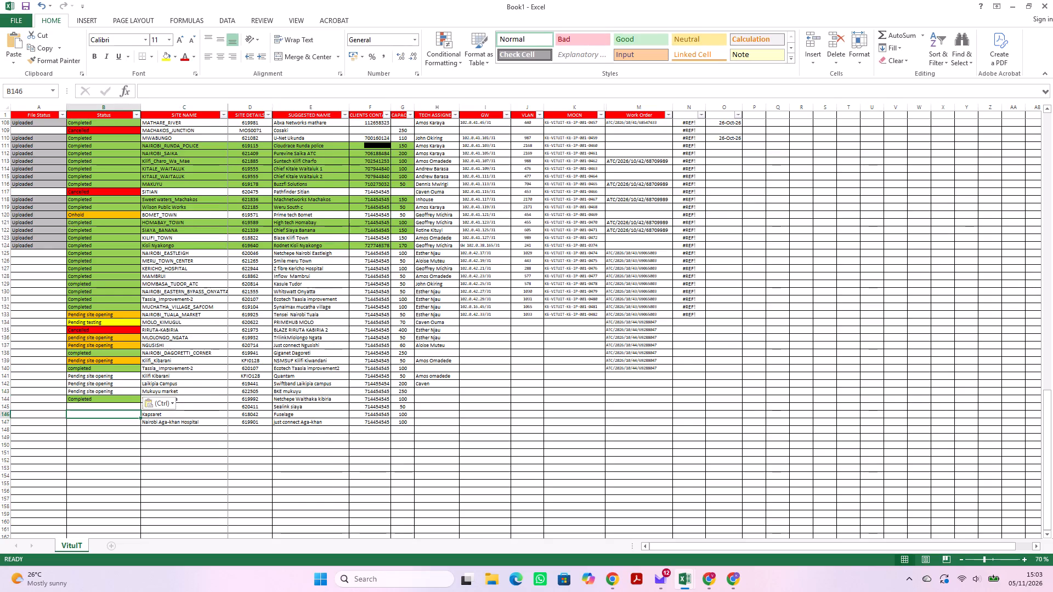
key(ctrl+v)
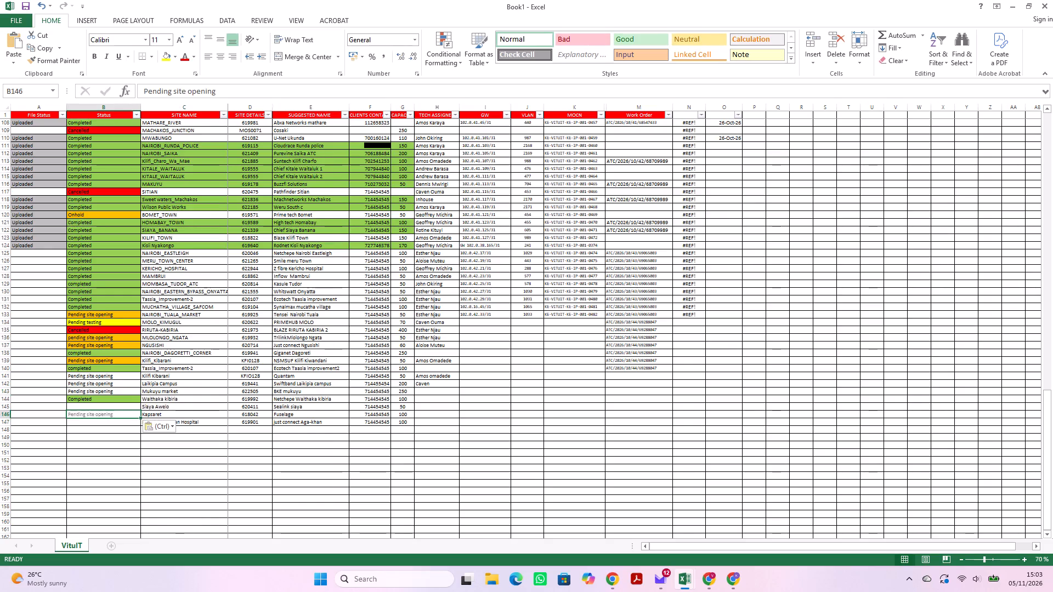
click(111, 407)
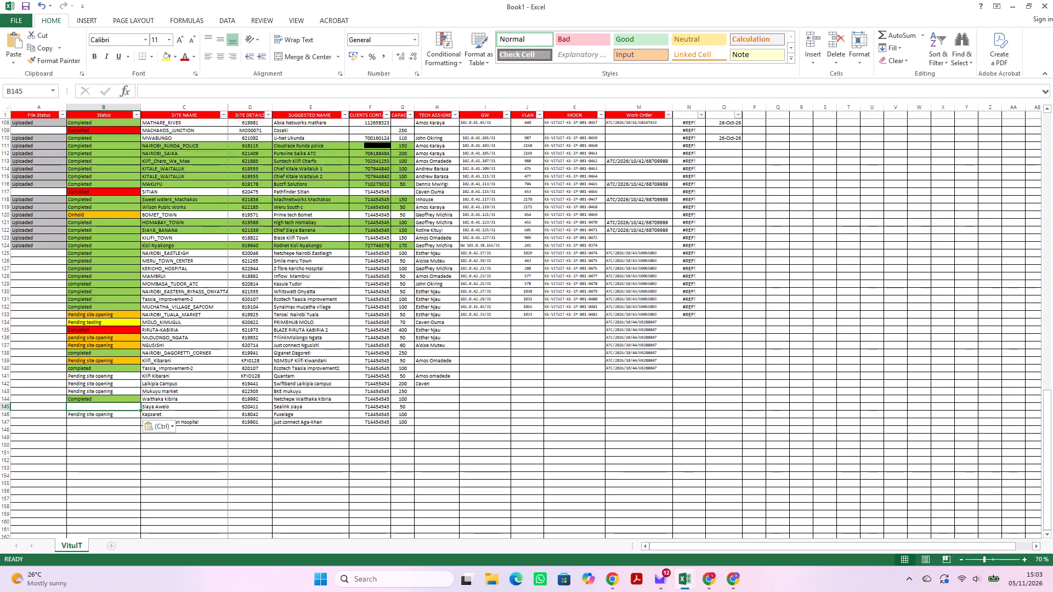
key(ctrl+v)
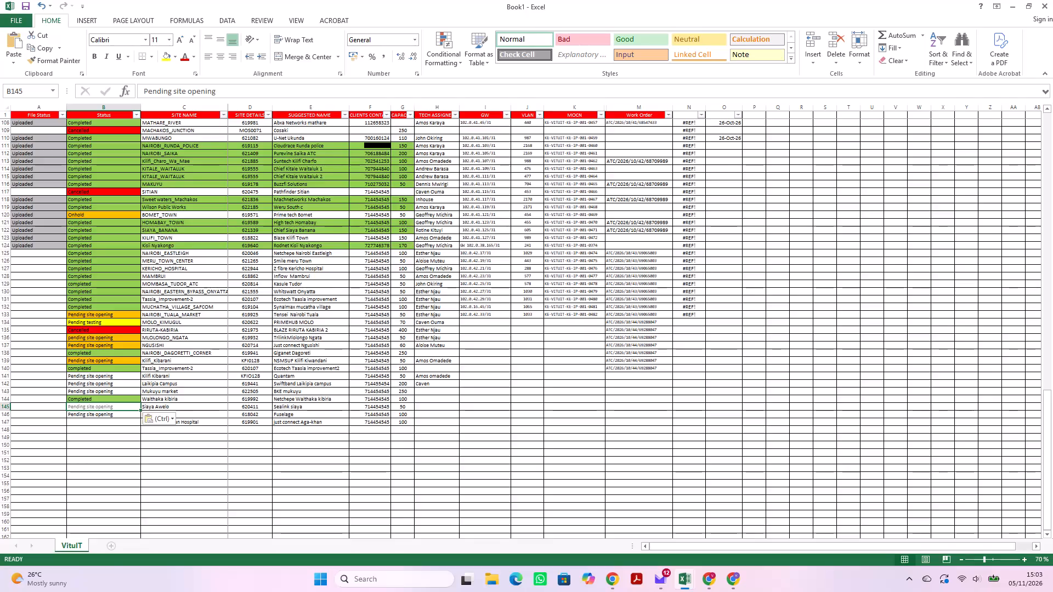
click(105, 423)
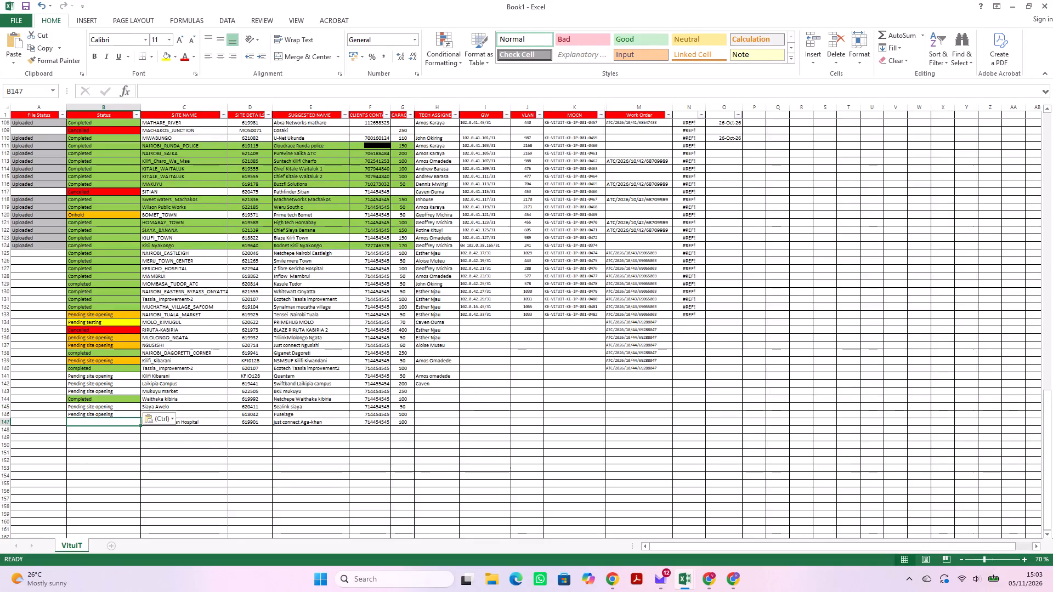
key(ctrl+v)
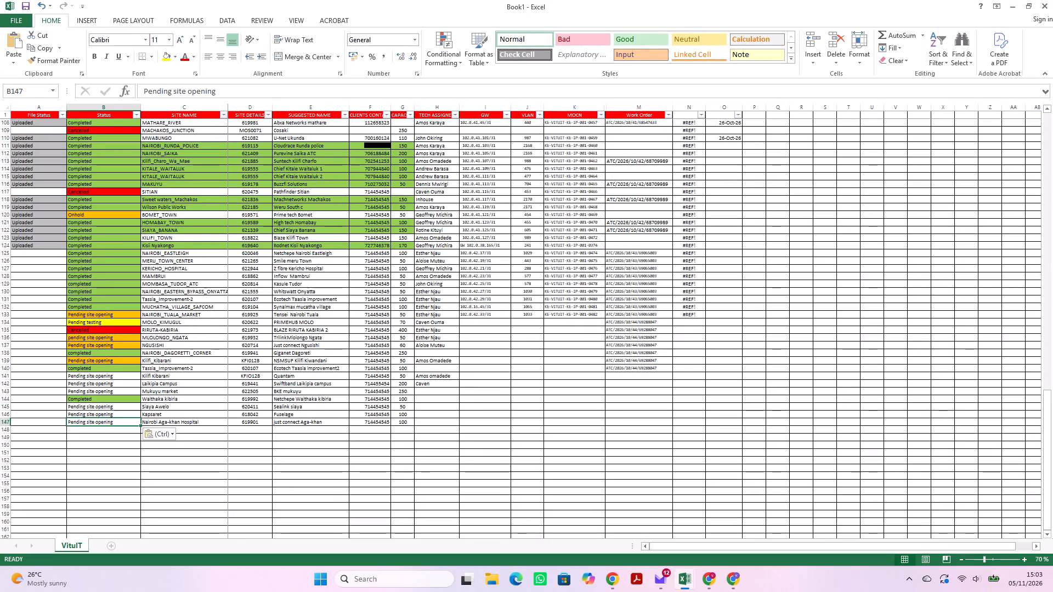
Enter the assigned technician's name for the Mukuyu market row.
click(424, 391)
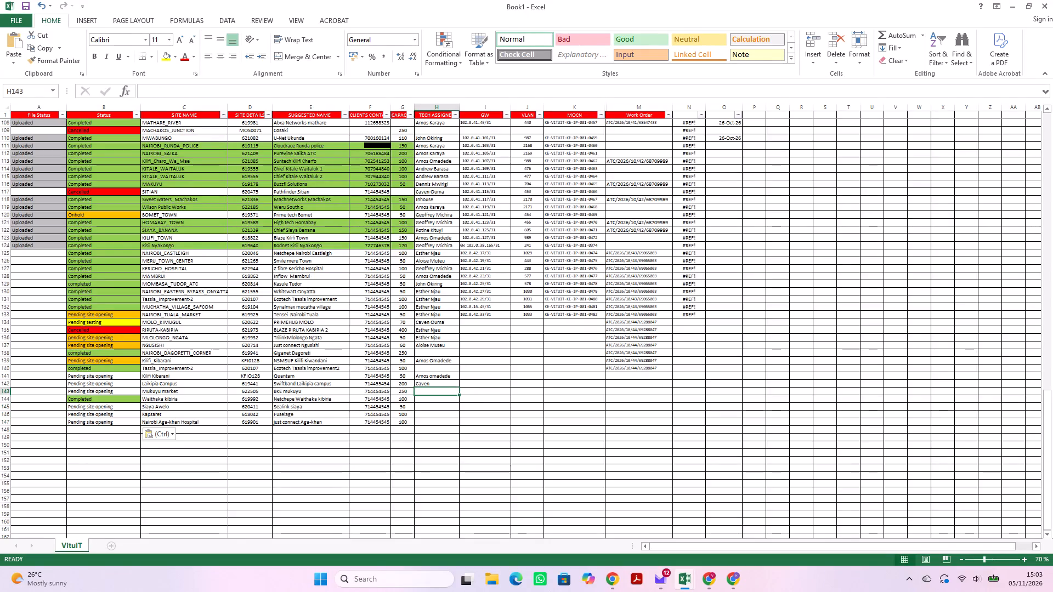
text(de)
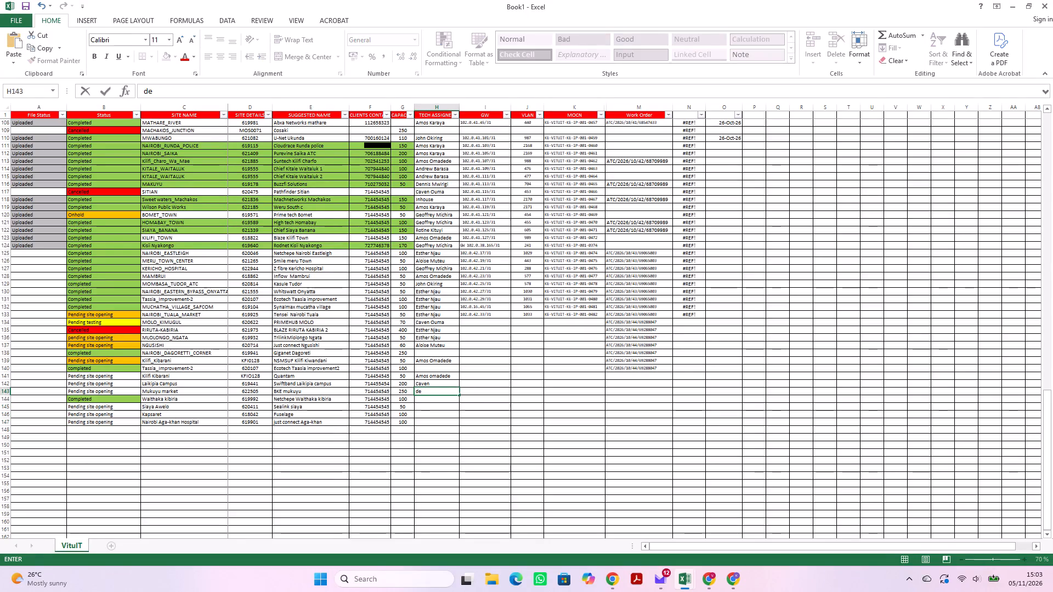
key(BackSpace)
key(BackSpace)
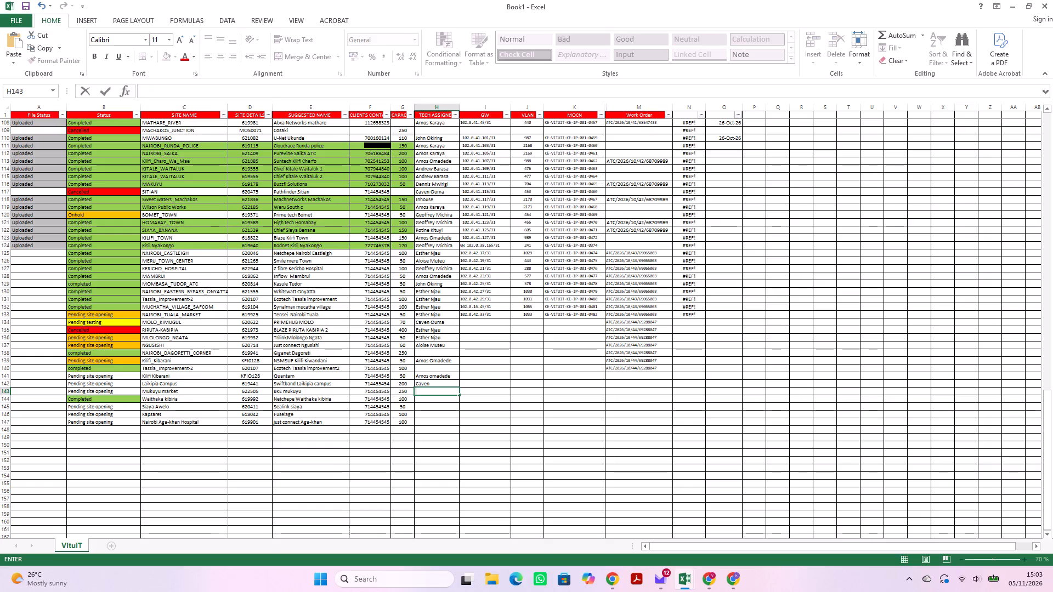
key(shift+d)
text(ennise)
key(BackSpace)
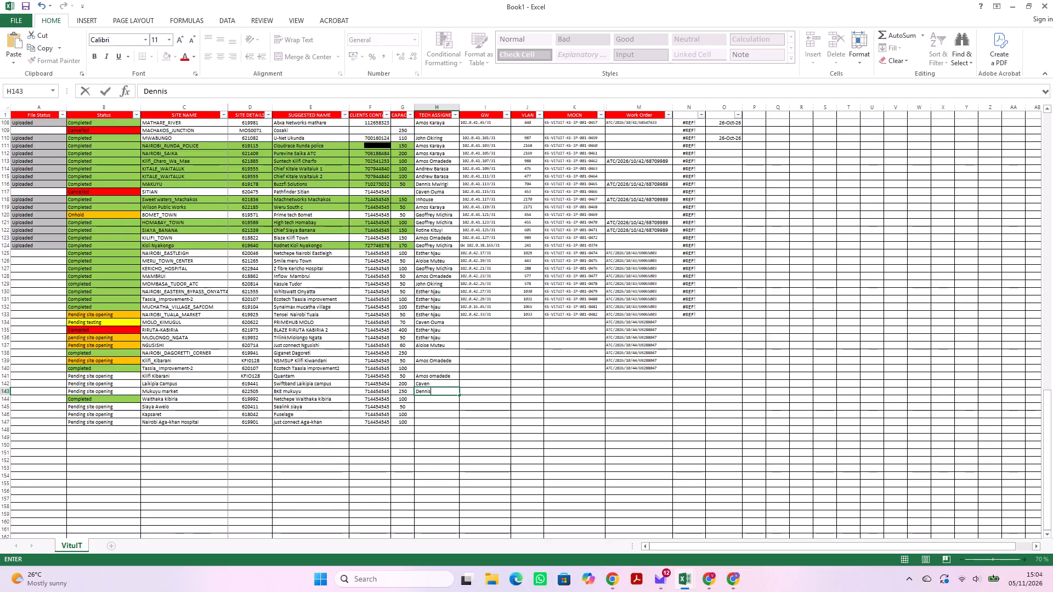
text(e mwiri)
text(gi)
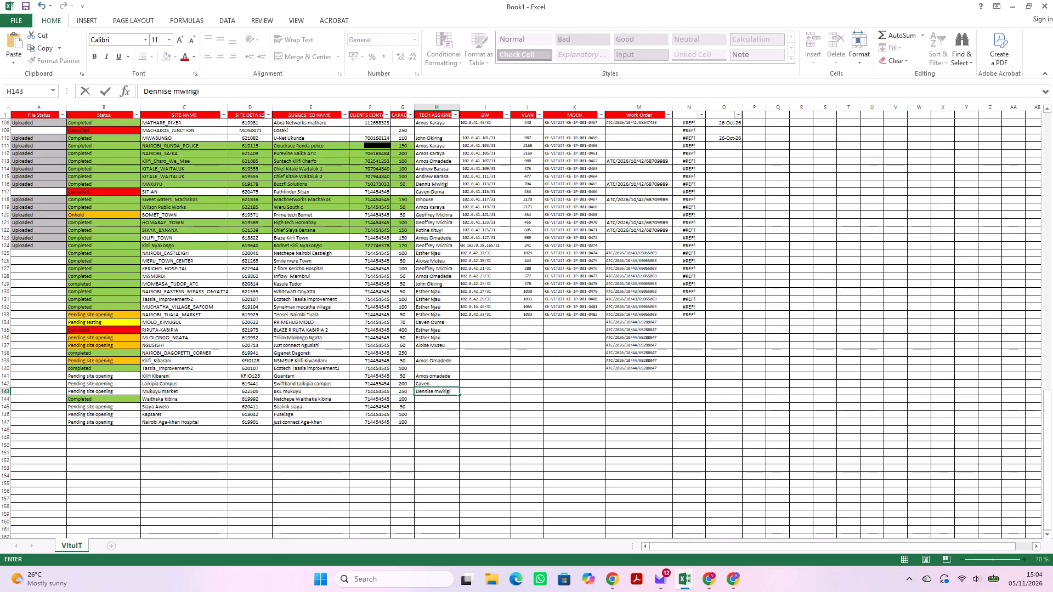
click(428, 399)
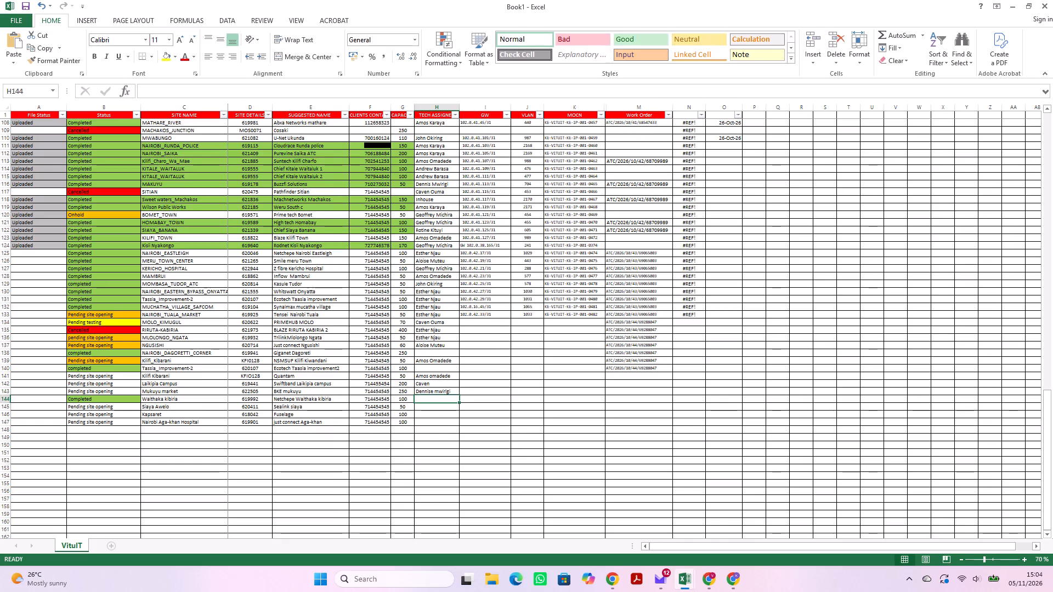
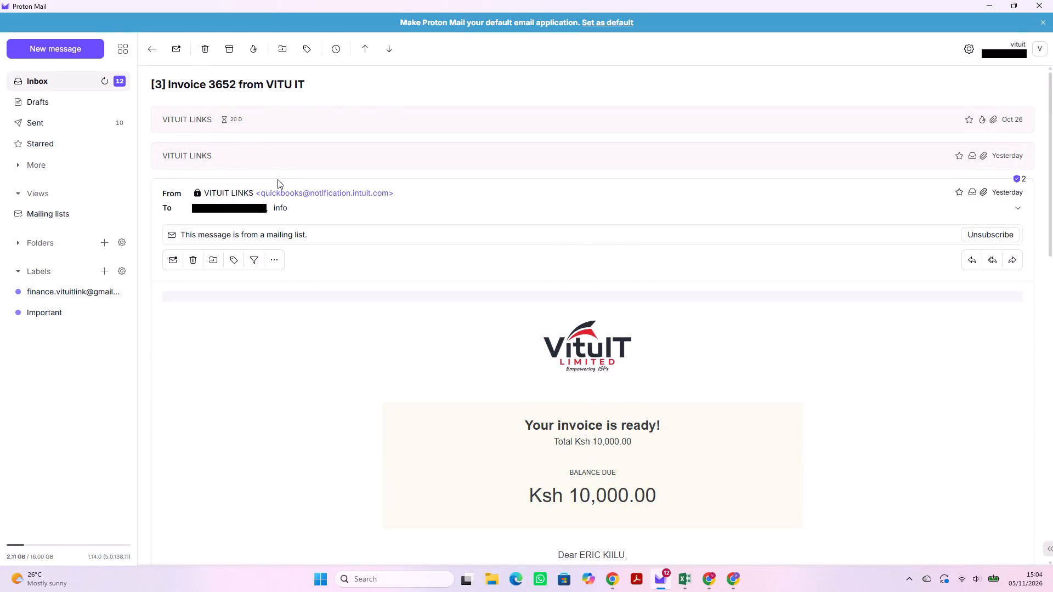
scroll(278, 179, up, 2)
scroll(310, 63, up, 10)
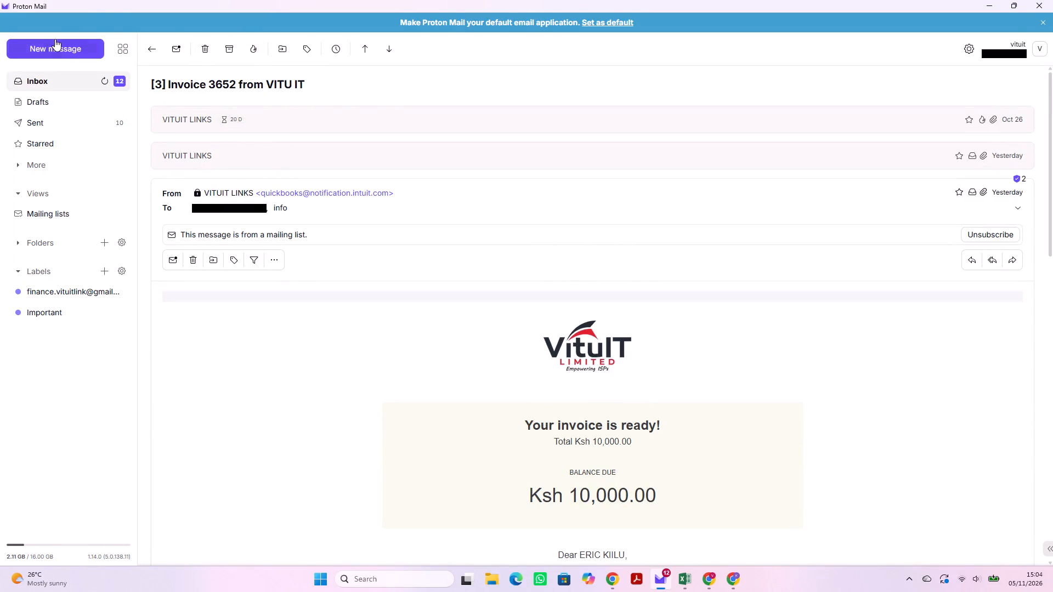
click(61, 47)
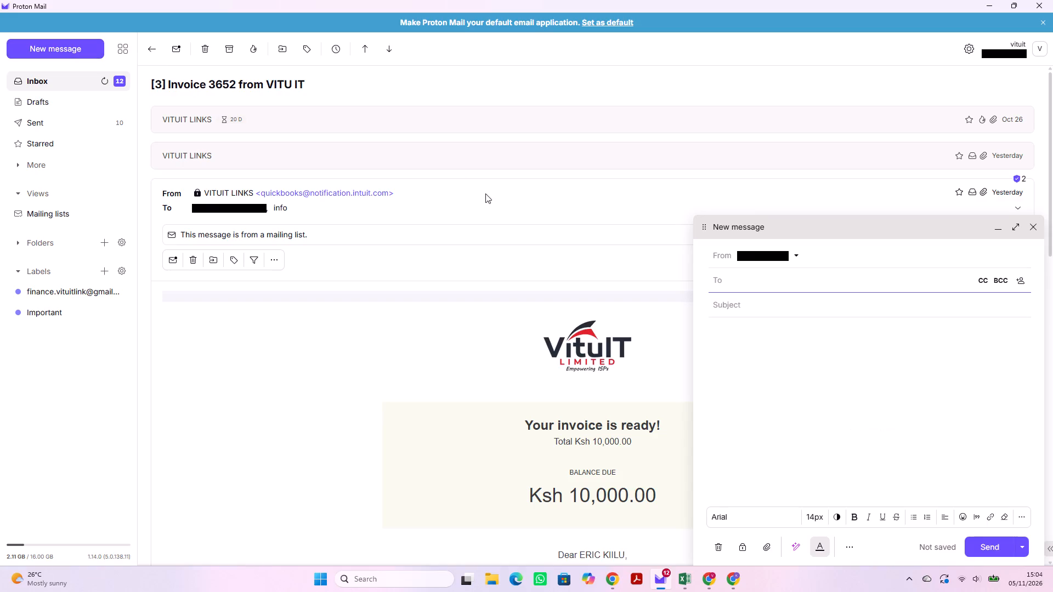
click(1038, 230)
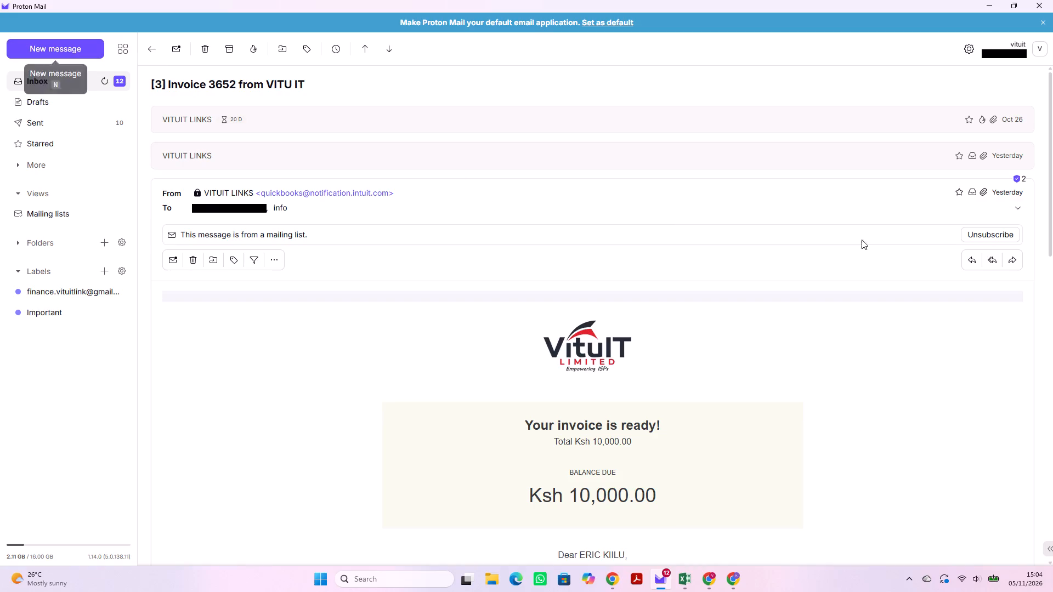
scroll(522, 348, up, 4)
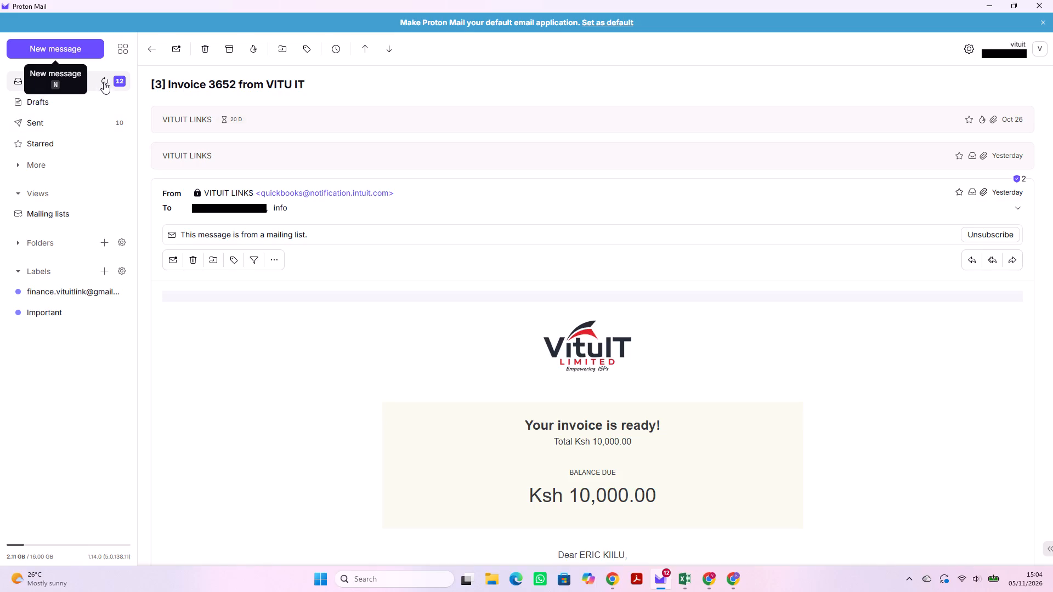
Search all mail for victo and open the sent Re: NEW SITE OPENING REQUESTS email that has Book1.xlsx attached.
click(104, 142)
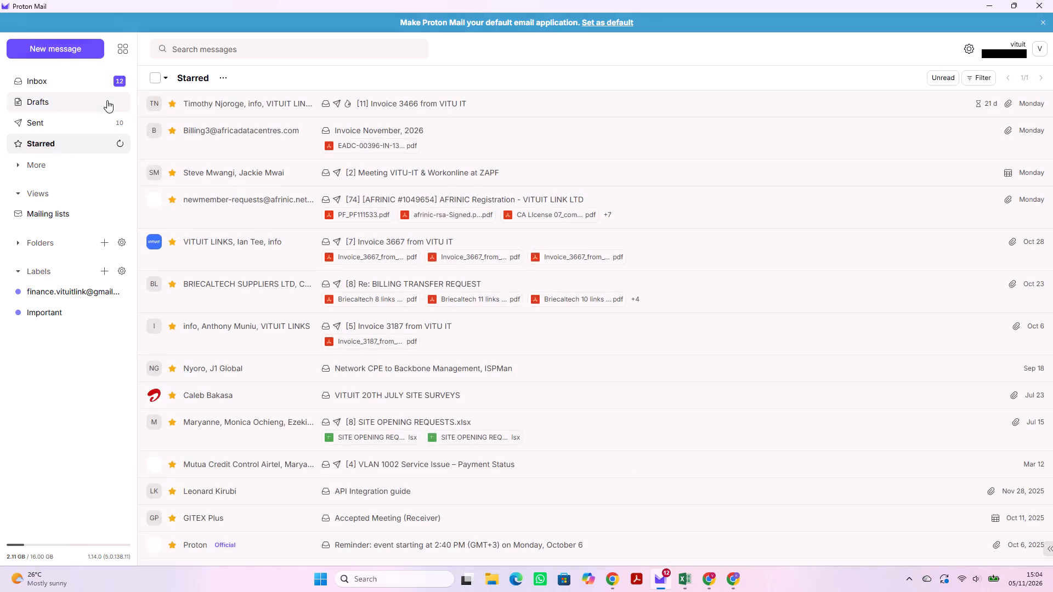
click(204, 53)
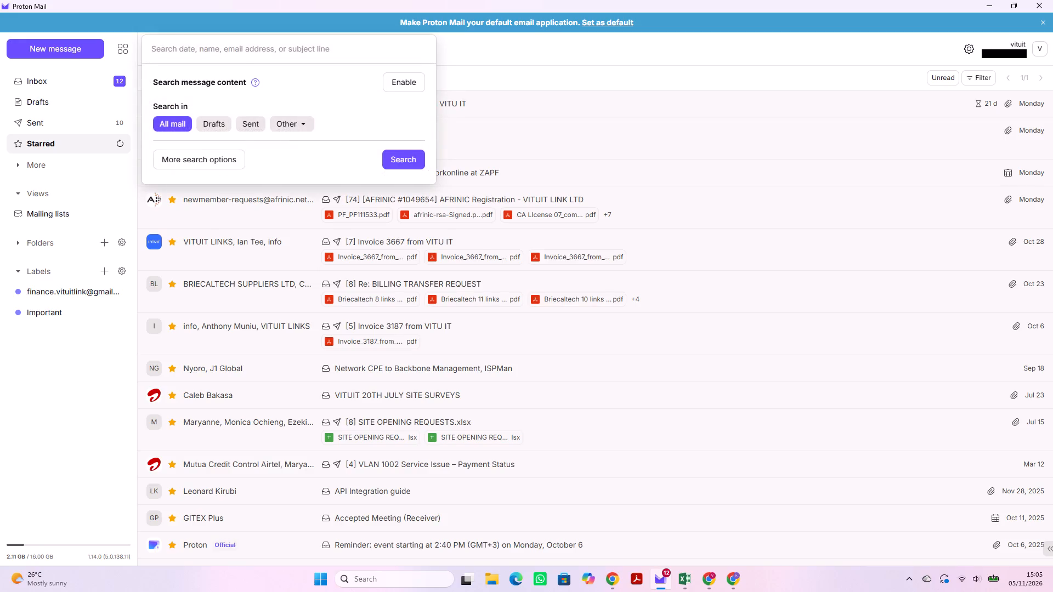
key(v)
text(icto)
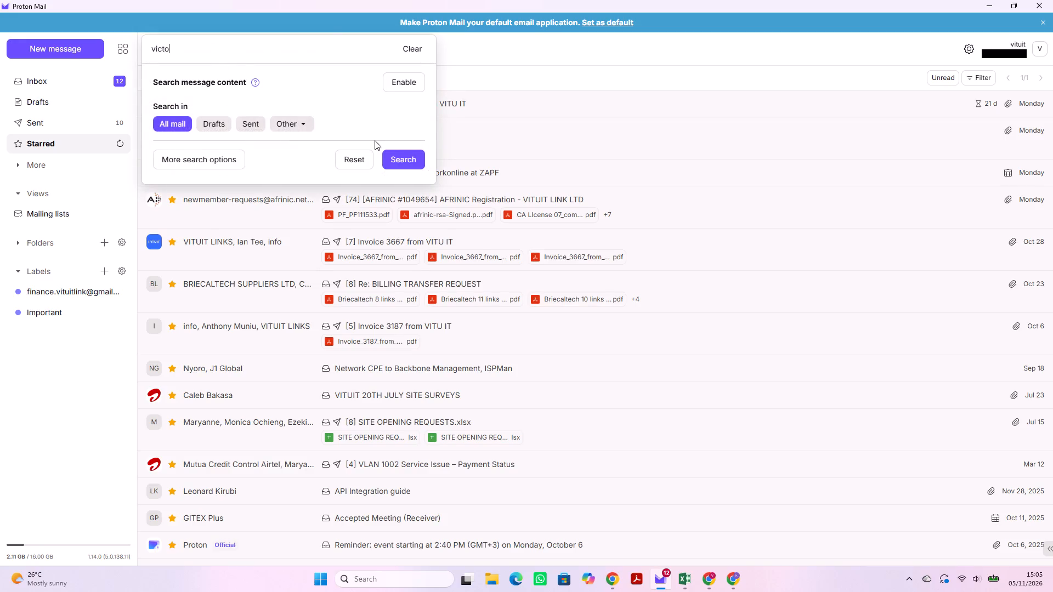
click(413, 158)
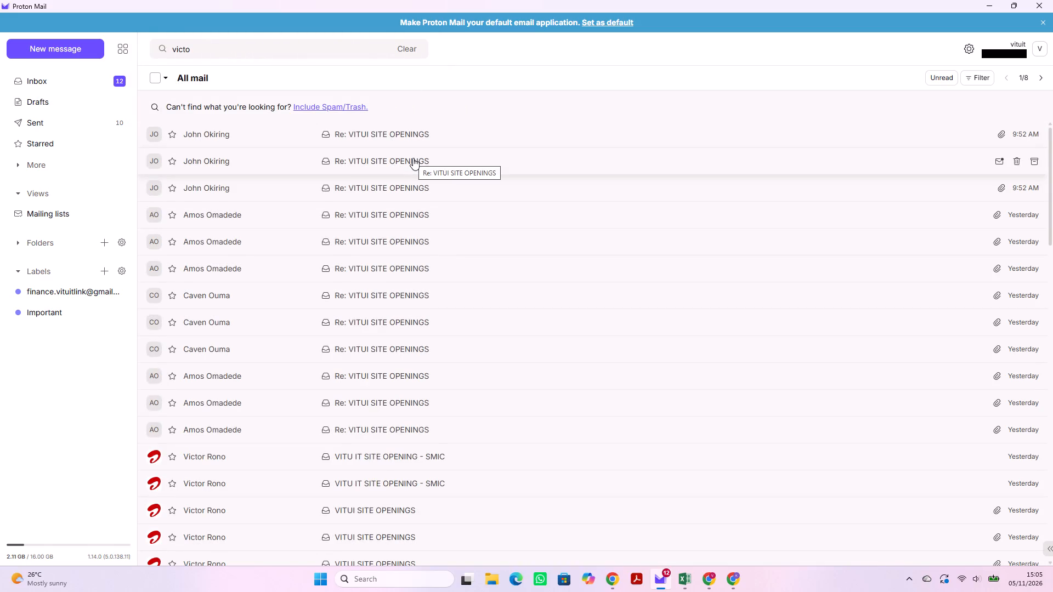
scroll(321, 298, down, 6)
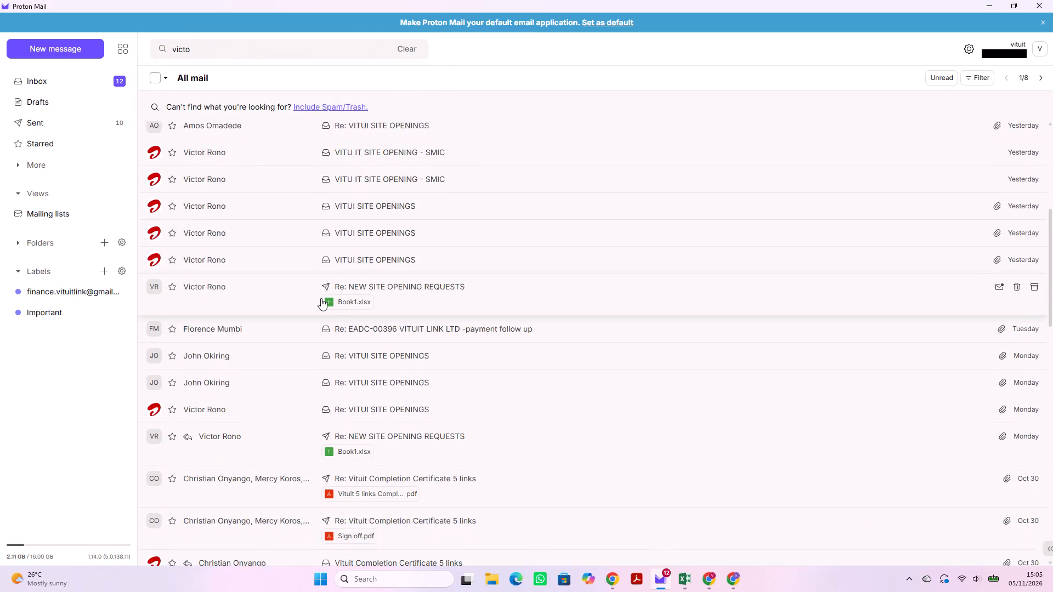
scroll(321, 298, down, 1)
double_click(424, 284)
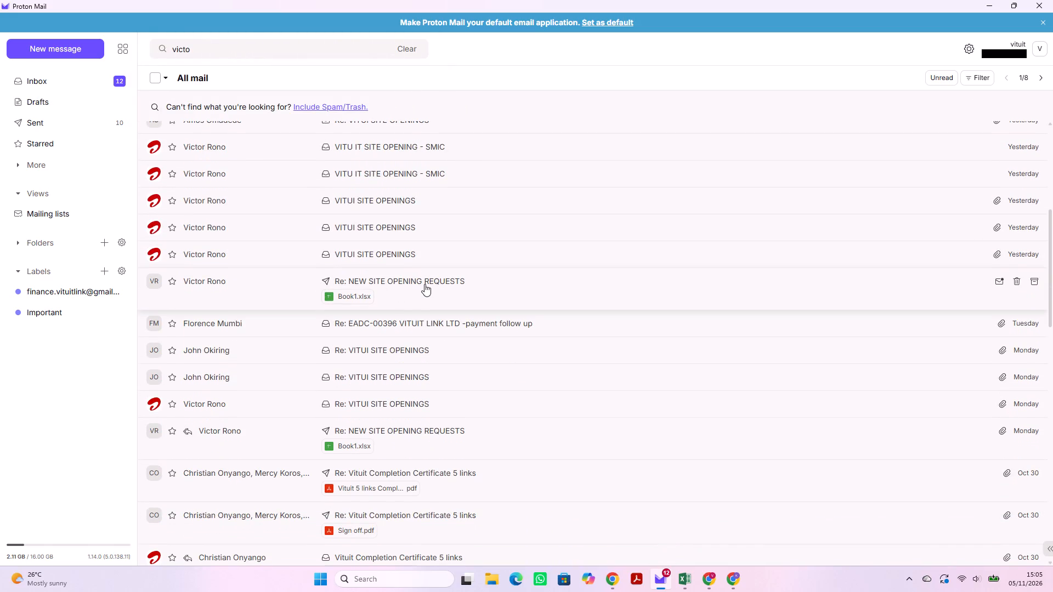
Examine the quoted messages and attachments in the NEW SITE OPENING REQUESTS thread.
scroll(464, 392, down, 17)
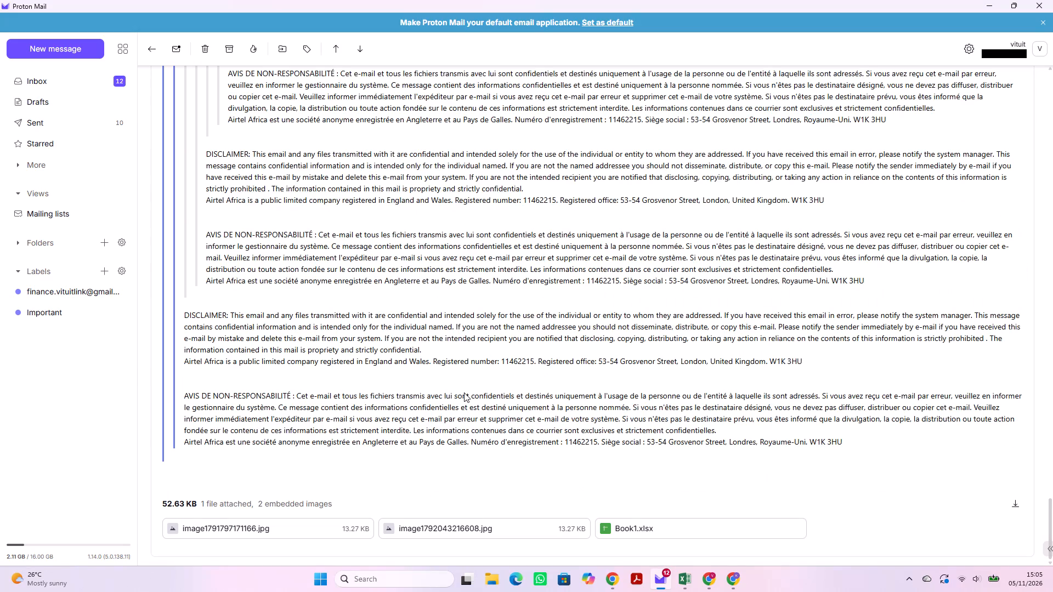
scroll(519, 397, up, 6)
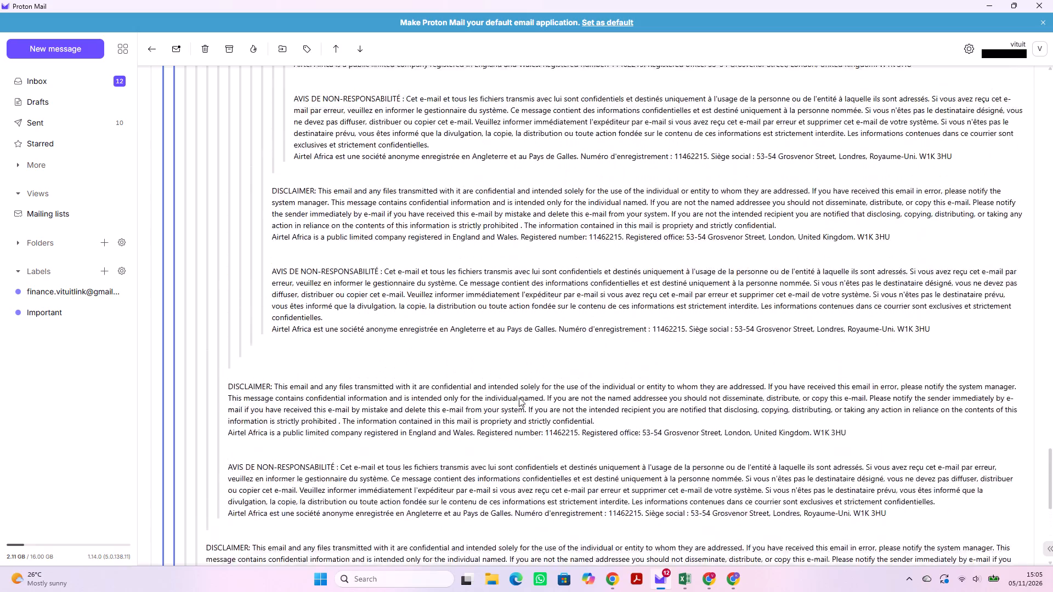
scroll(519, 397, up, 9)
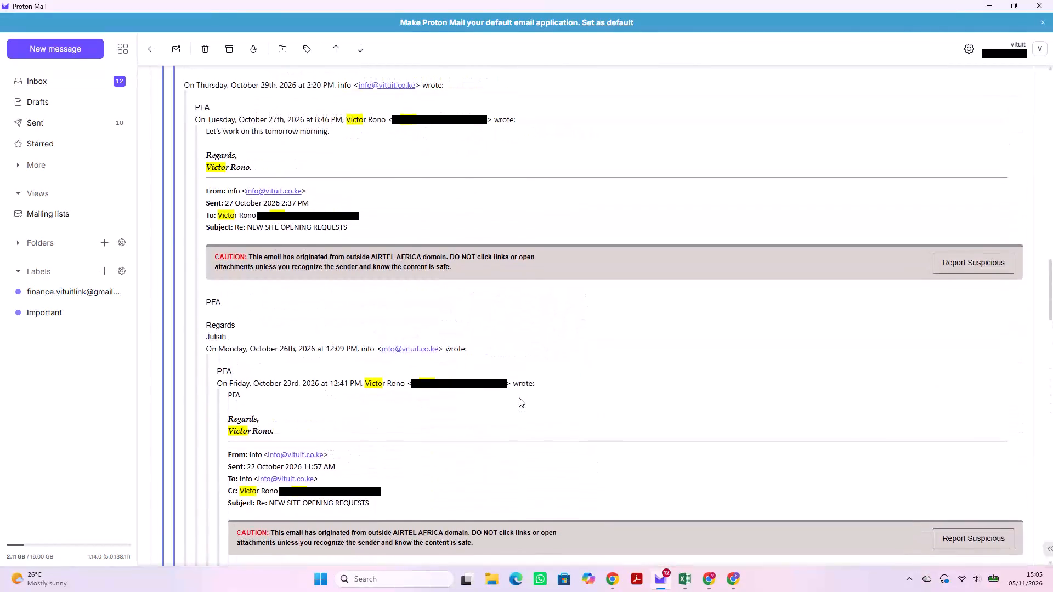
scroll(519, 397, up, 3)
scroll(519, 397, down, 1)
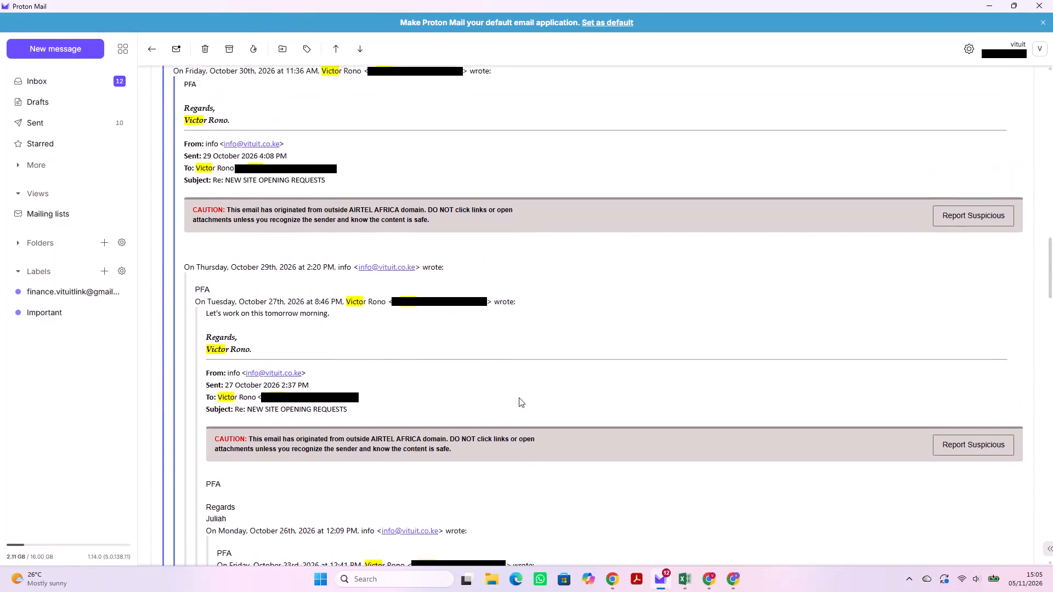
scroll(519, 397, down, 10)
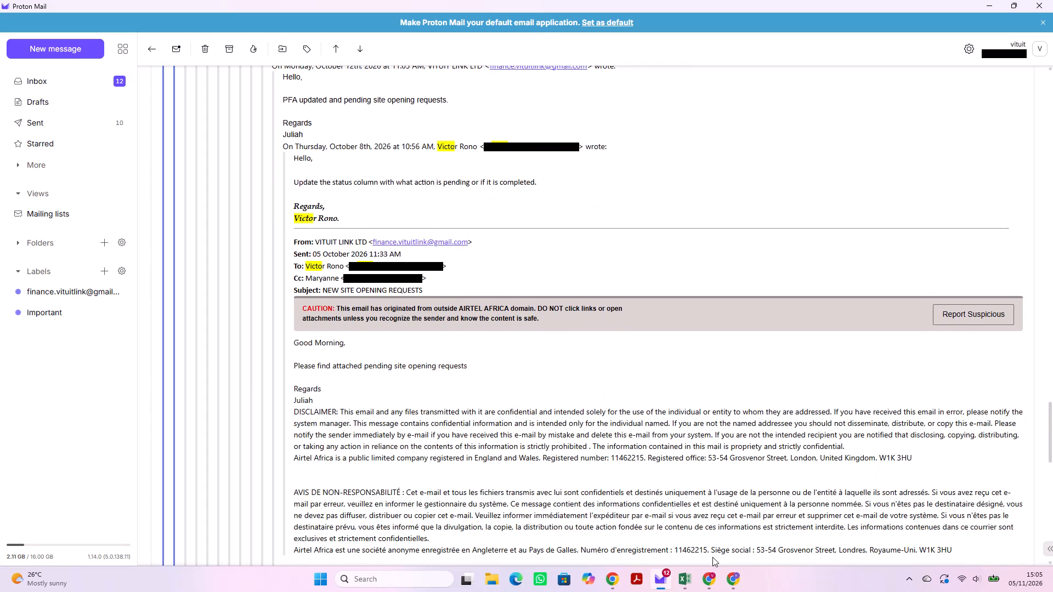
Switch to the Book1 workbook in Excel to check the site rows, and return to Proton Mail.
click(687, 574)
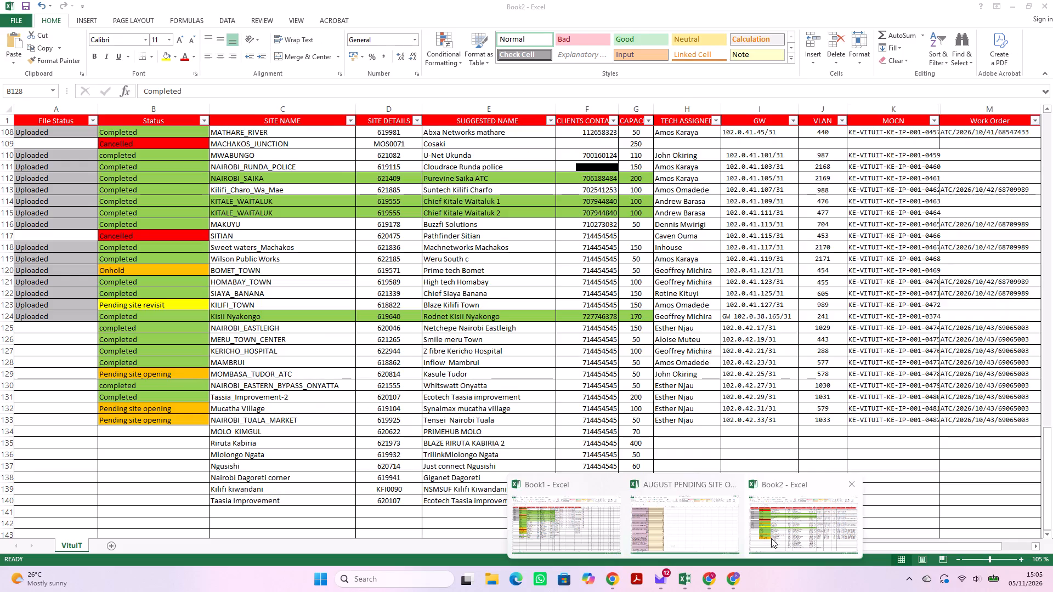
click(622, 529)
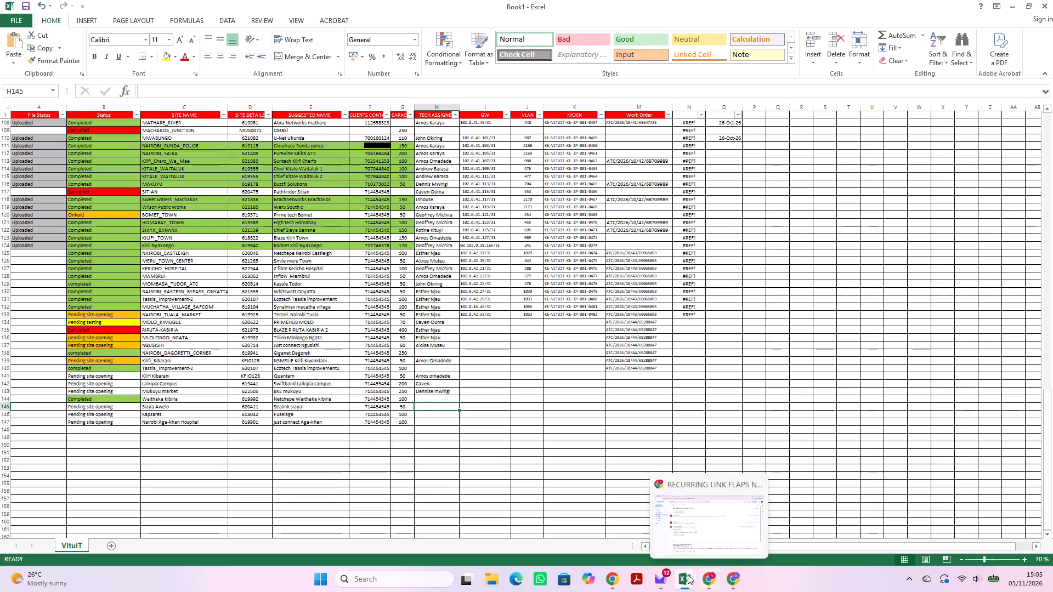
click(688, 574)
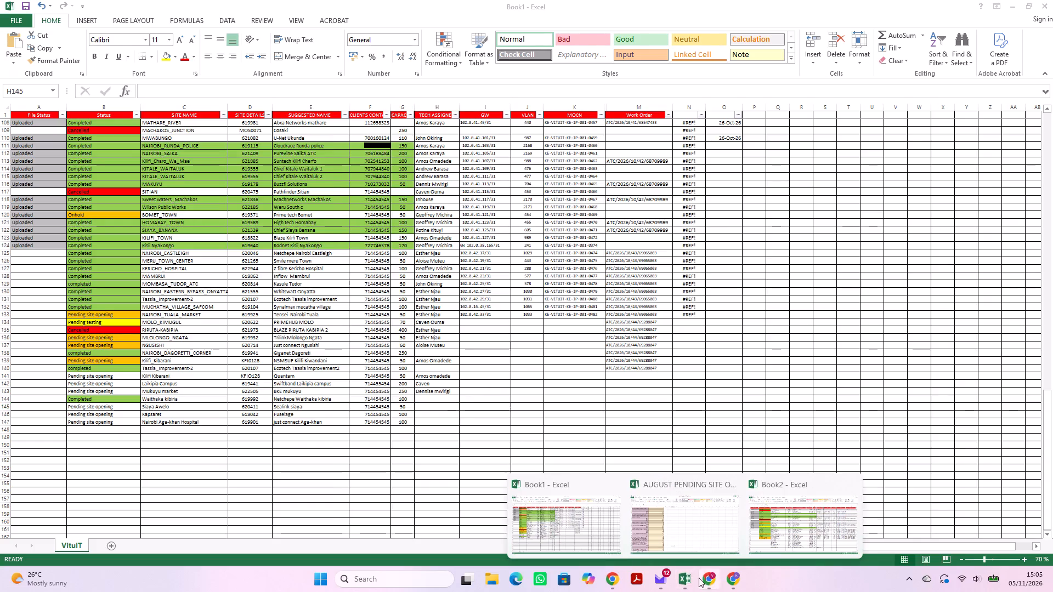
double_click(661, 579)
click(661, 579)
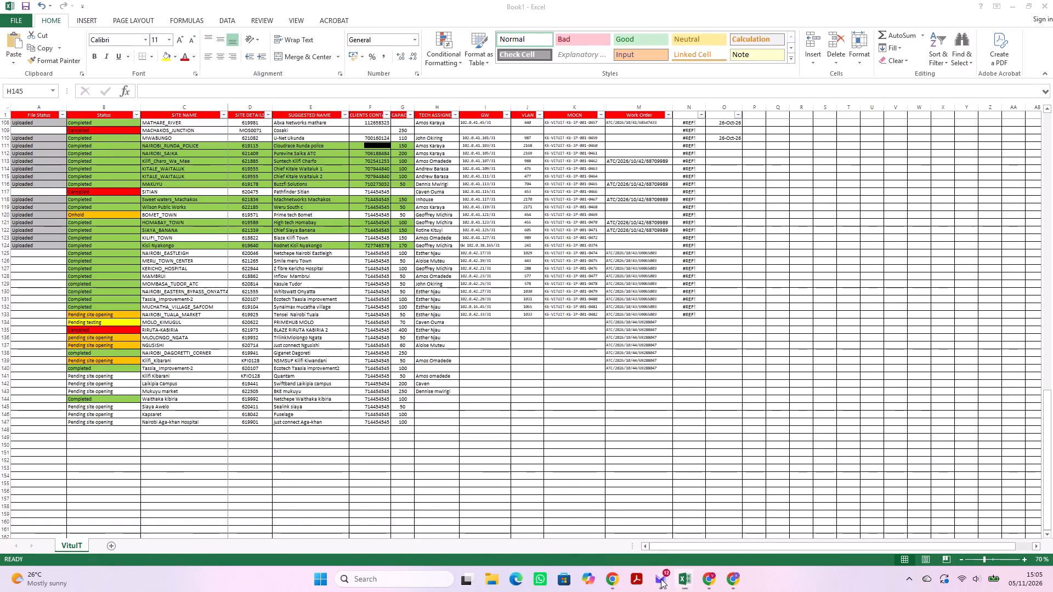
Start a reply to all on yesterday's NEW SITE OPENING REQUESTS message and attach the Book1 workbook from Downloads.
scroll(482, 231, down, 12)
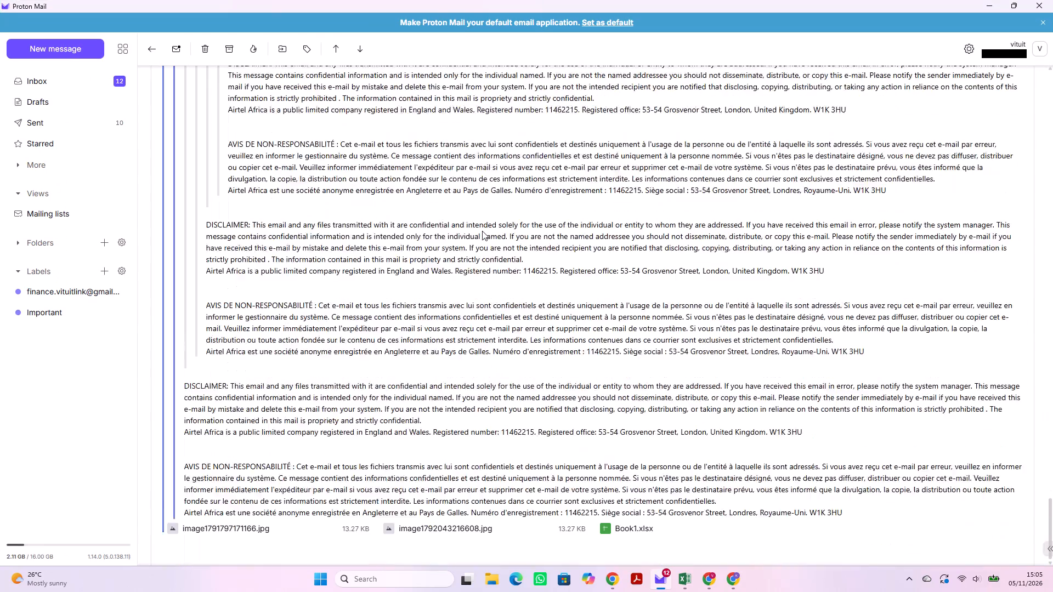
scroll(482, 231, down, 2)
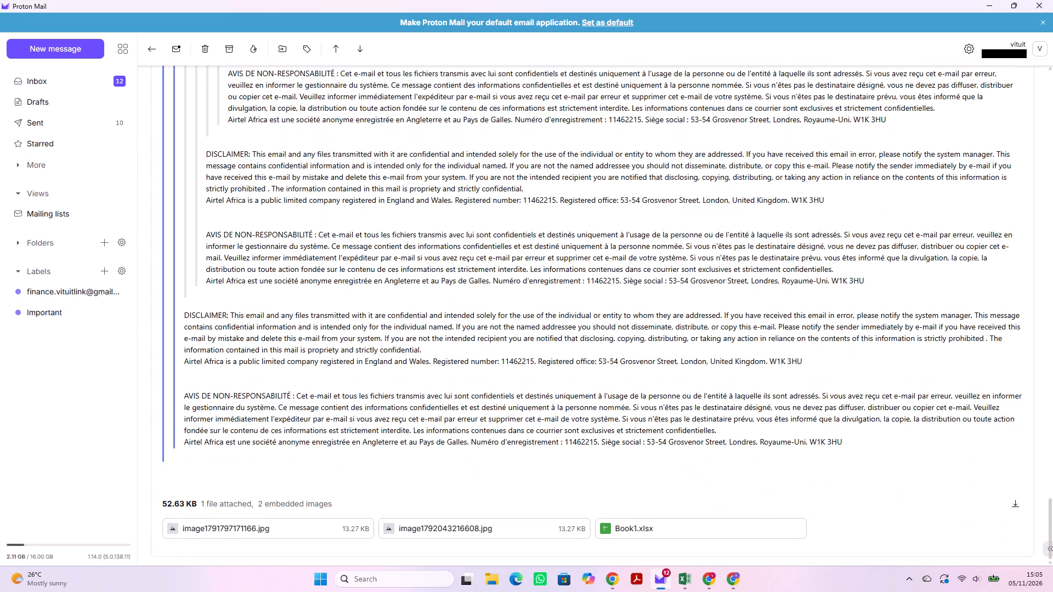
scroll(573, 419, up, 6)
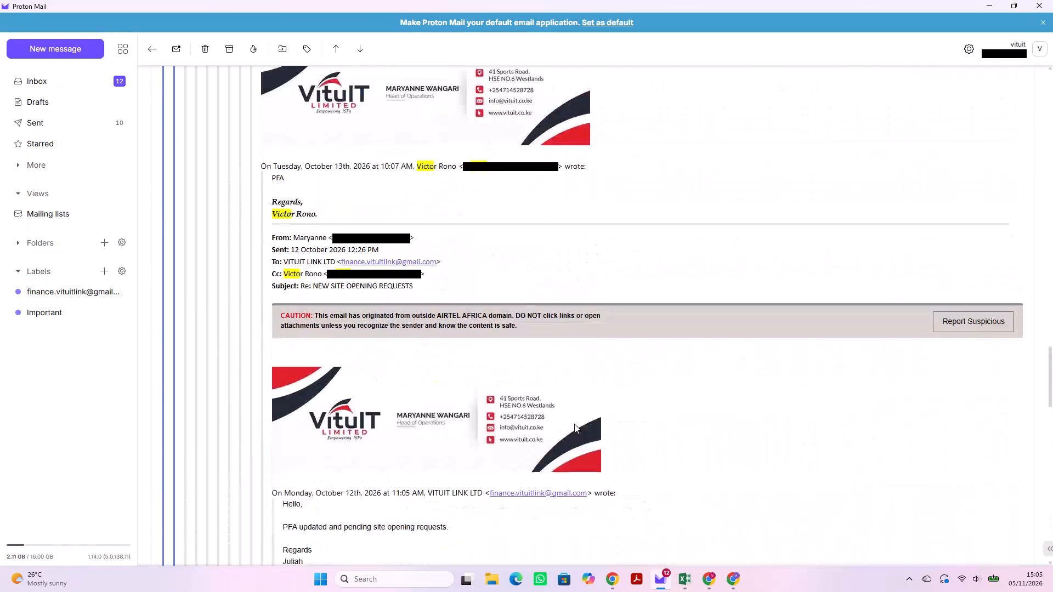
scroll(574, 424, up, 6)
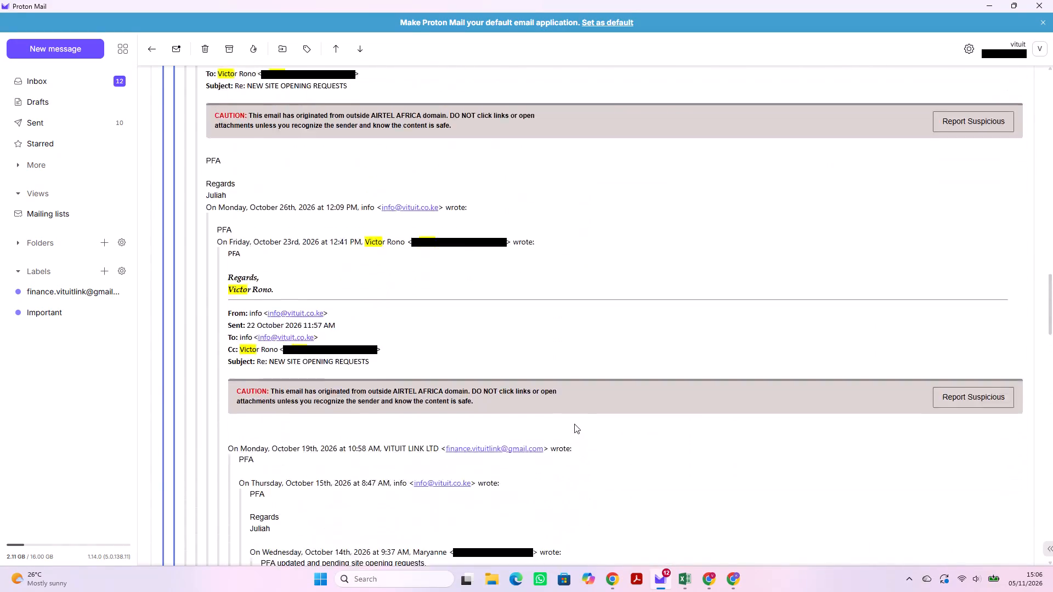
scroll(574, 424, up, 9)
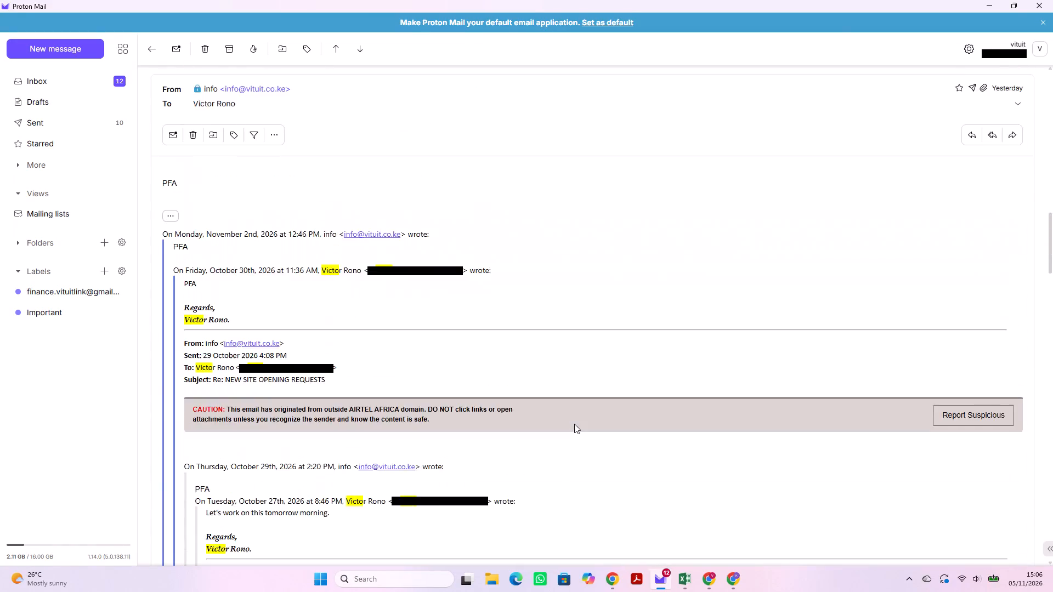
scroll(574, 424, up, 1)
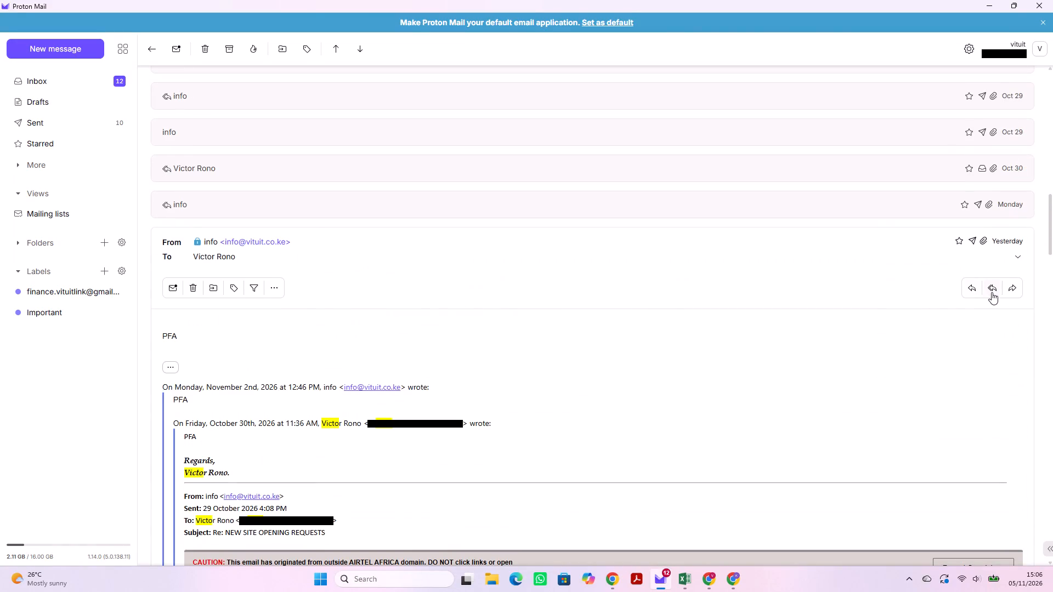
click(992, 292)
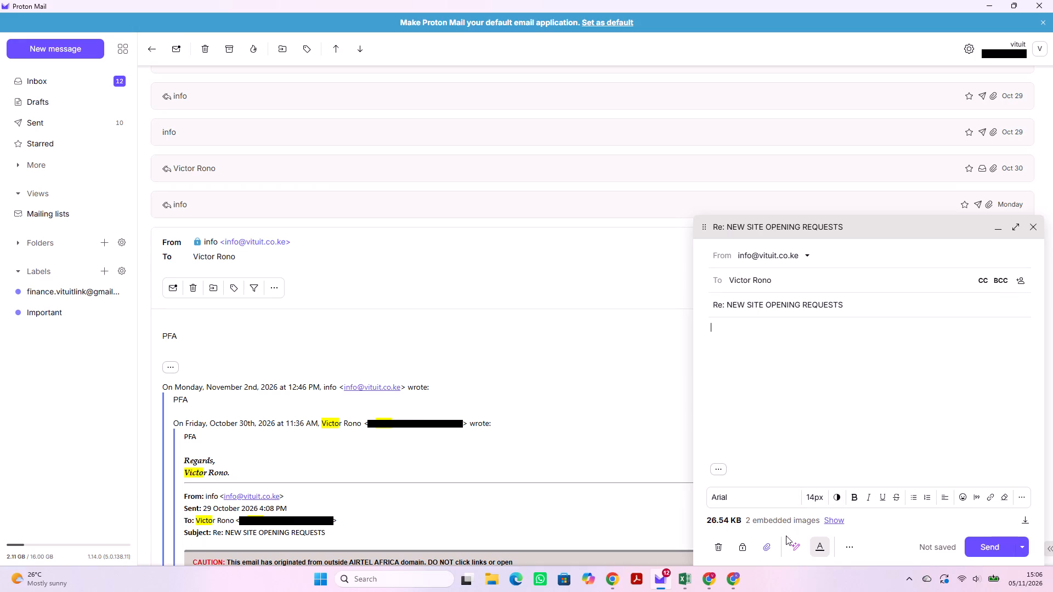
click(769, 546)
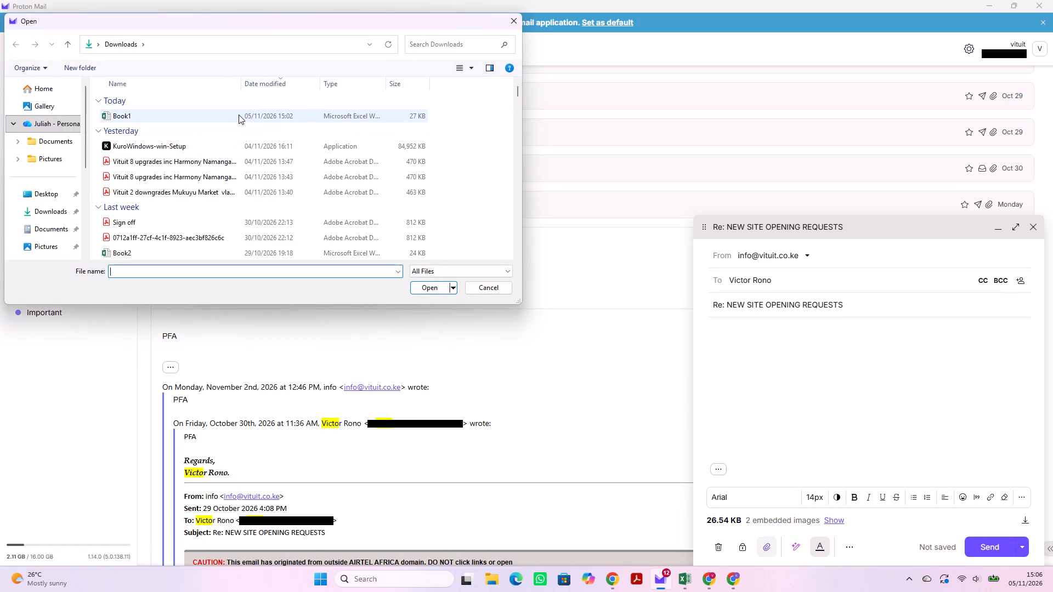
click(239, 115)
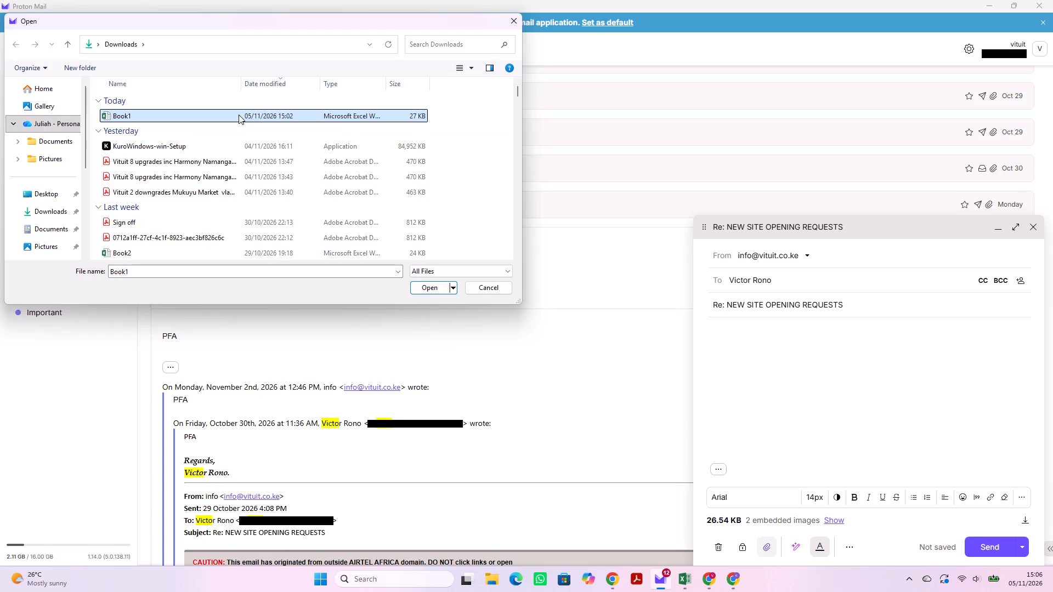
click(433, 286)
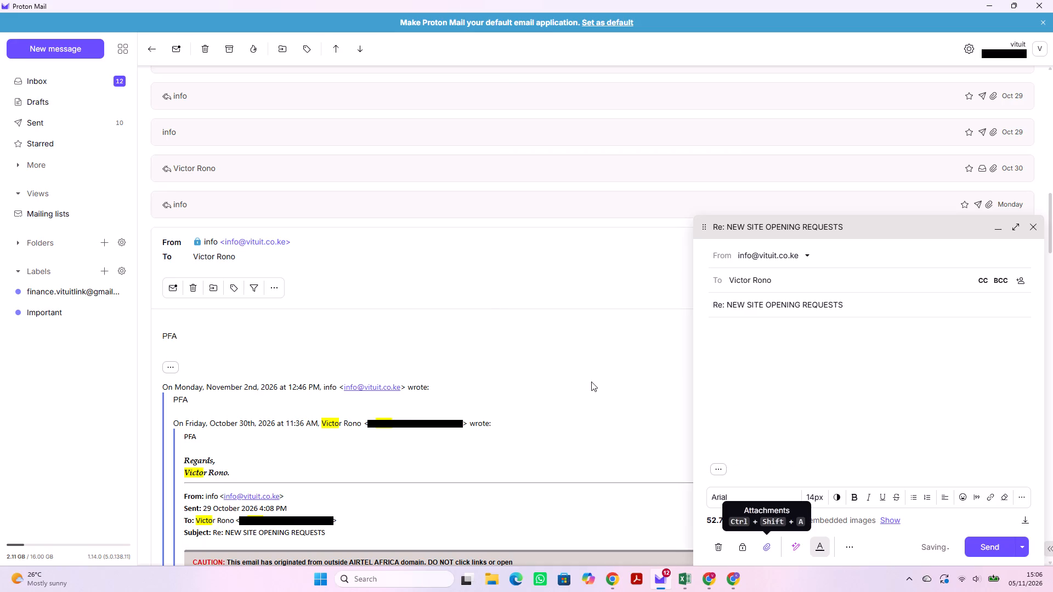
Preview the two embedded images listed with the reply's attachments and send the reply with Book1.xlsx.
click(825, 519)
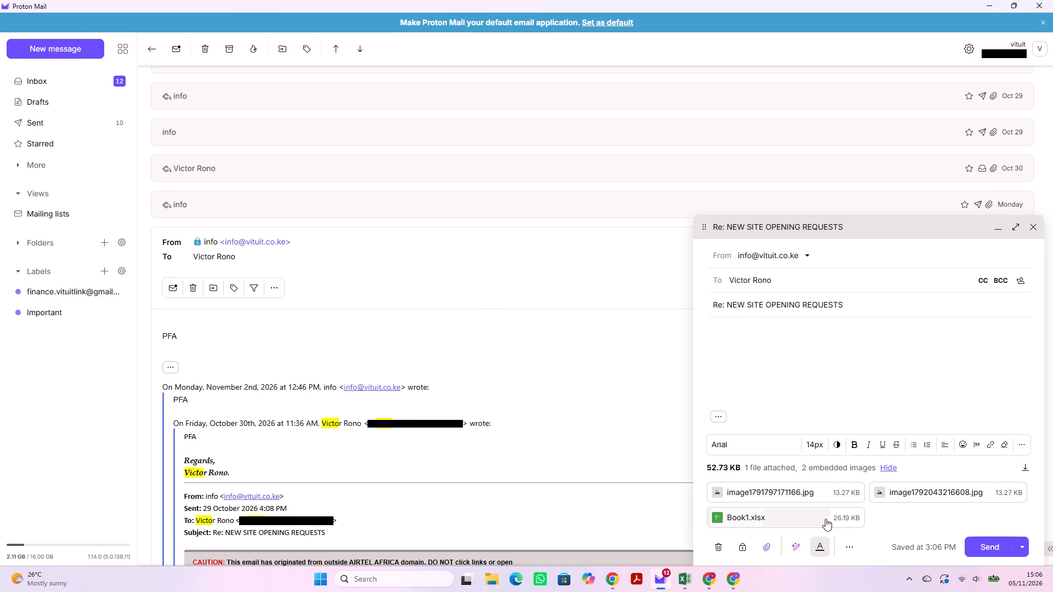
click(788, 496)
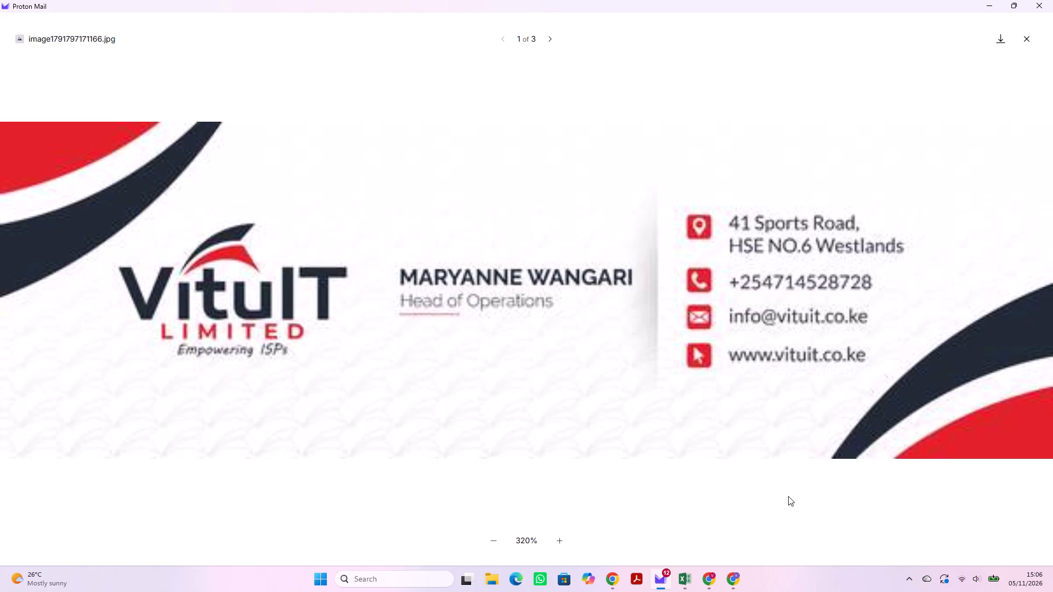
click(1025, 37)
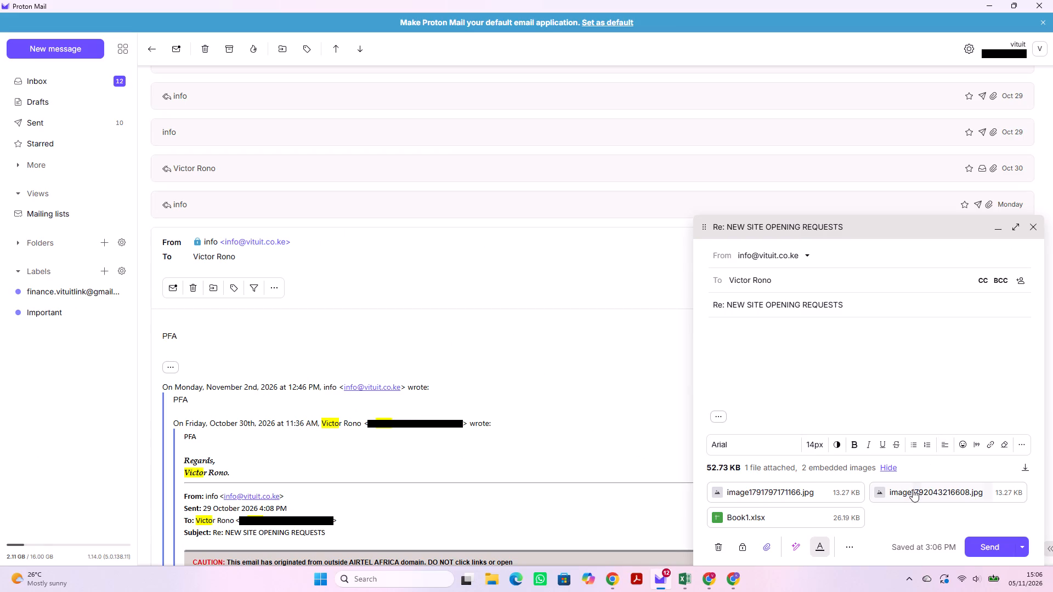
click(909, 494)
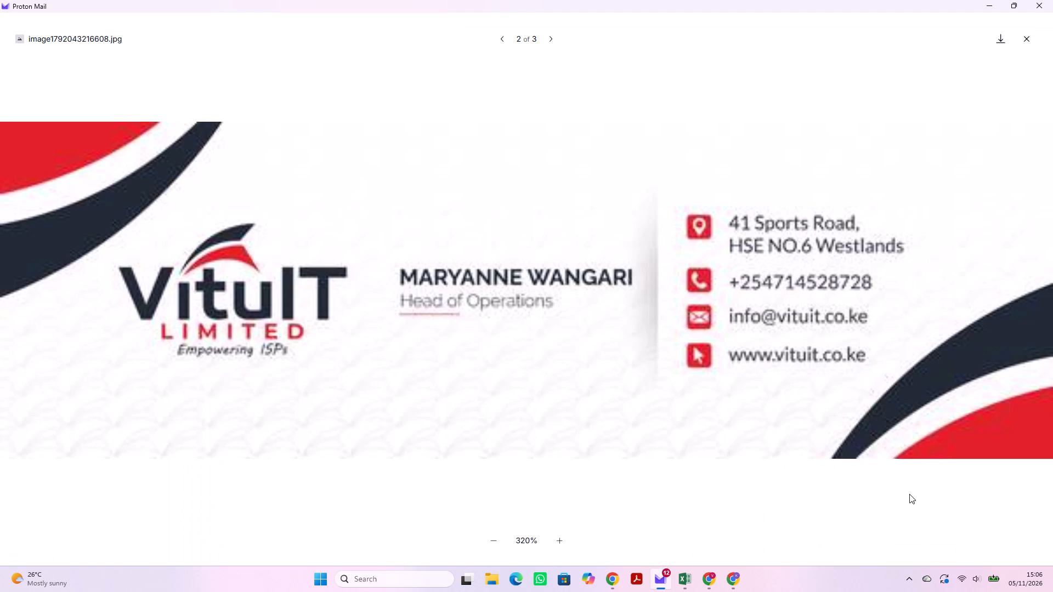
click(1027, 34)
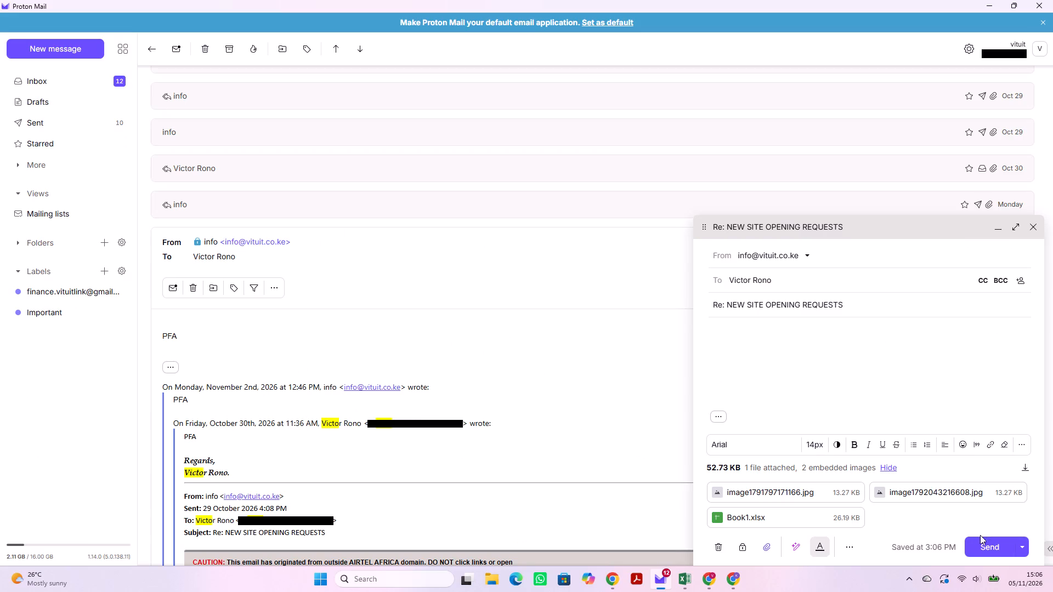
click(987, 546)
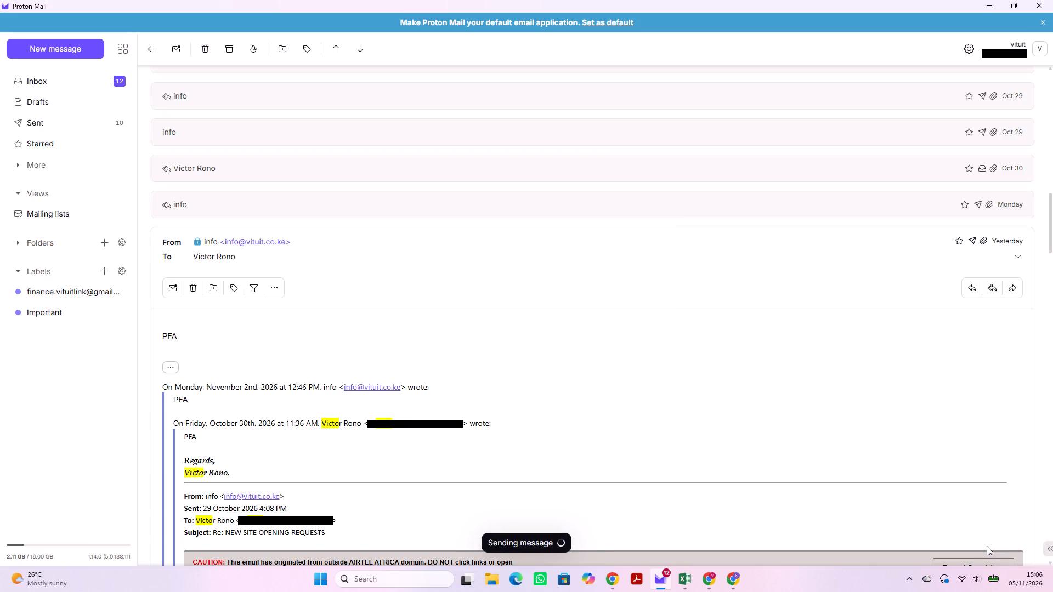
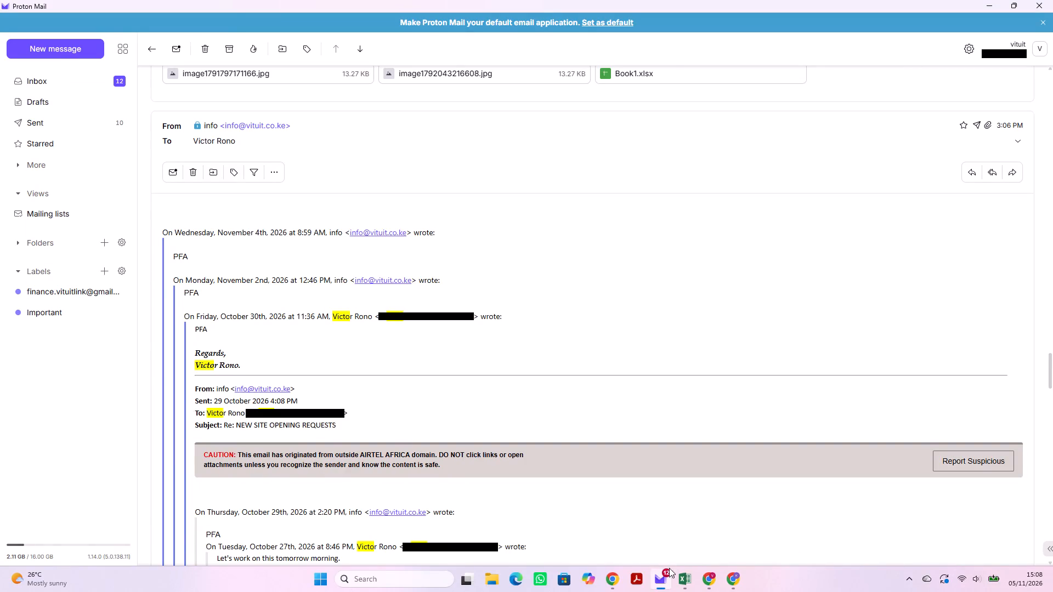
Switch to the Book1 workbook in Excel to view the site status and technician rows.
click(683, 584)
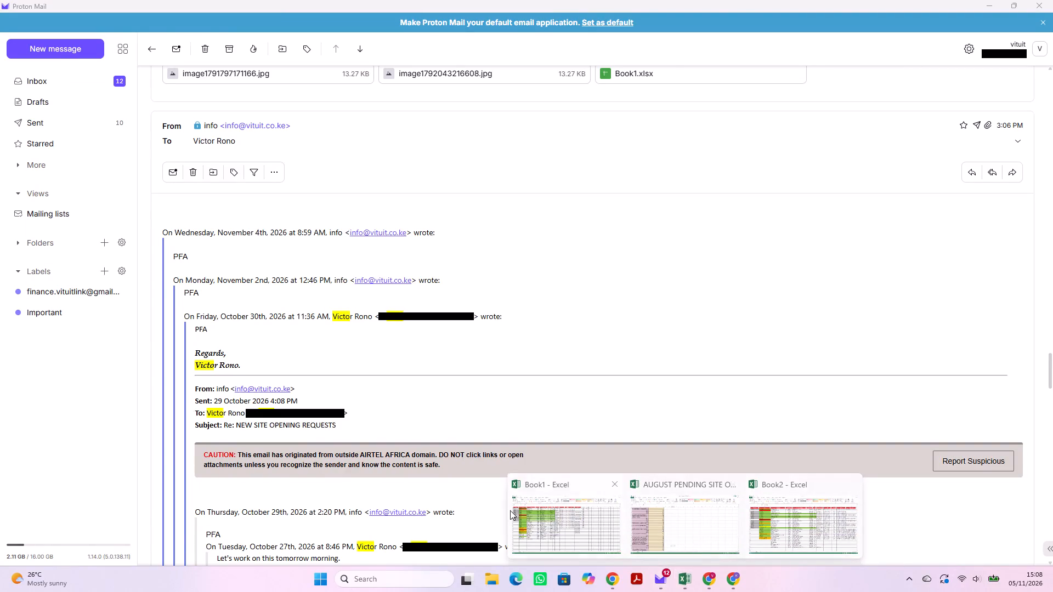
click(554, 529)
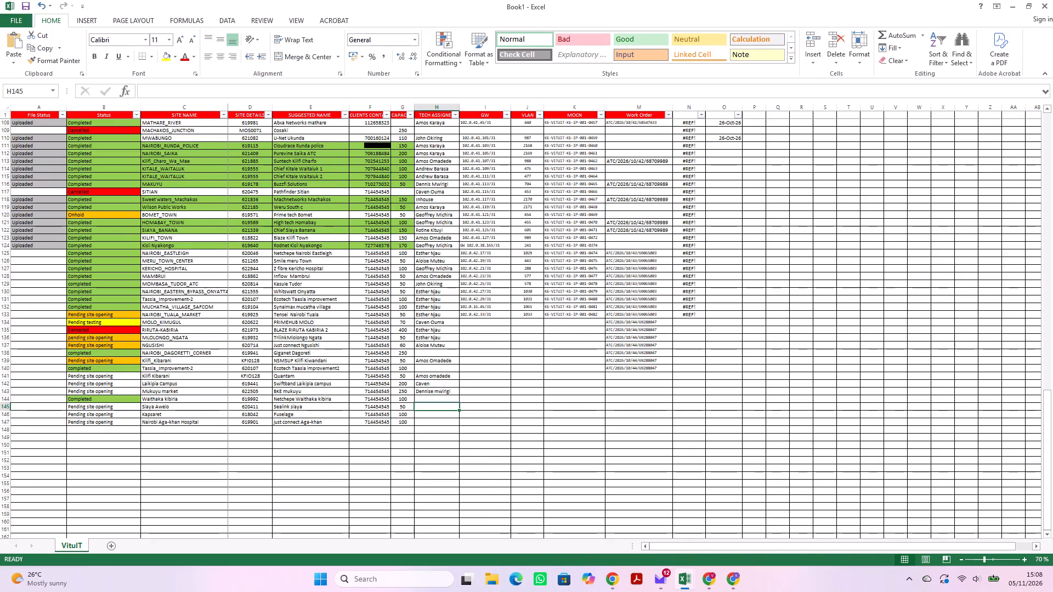